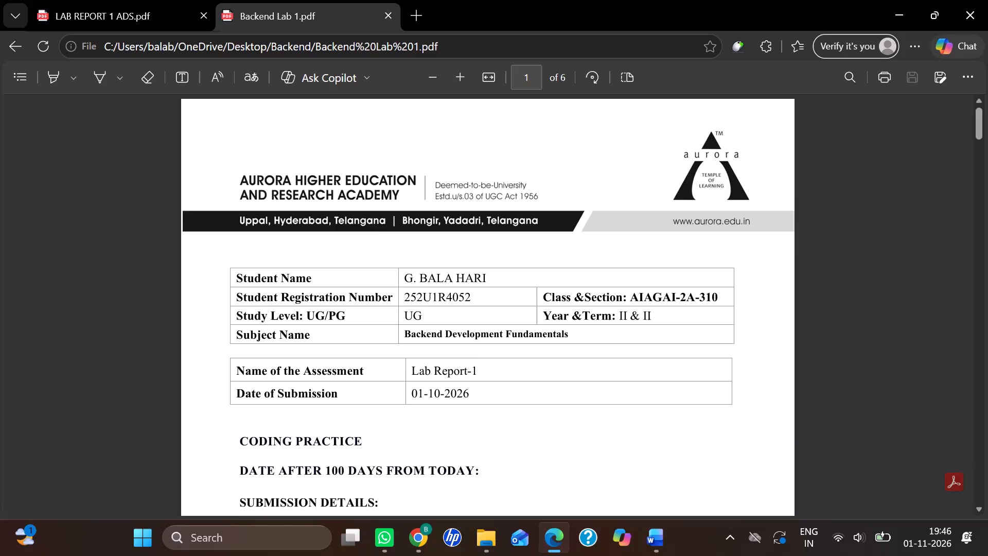
# Look through the Backend Lab 1 report from its first page to the last page and back.
pyautogui.scroll(-1, 424, 398)
pyautogui.moveTo(412, 352); pyautogui.dragTo(514, 368)
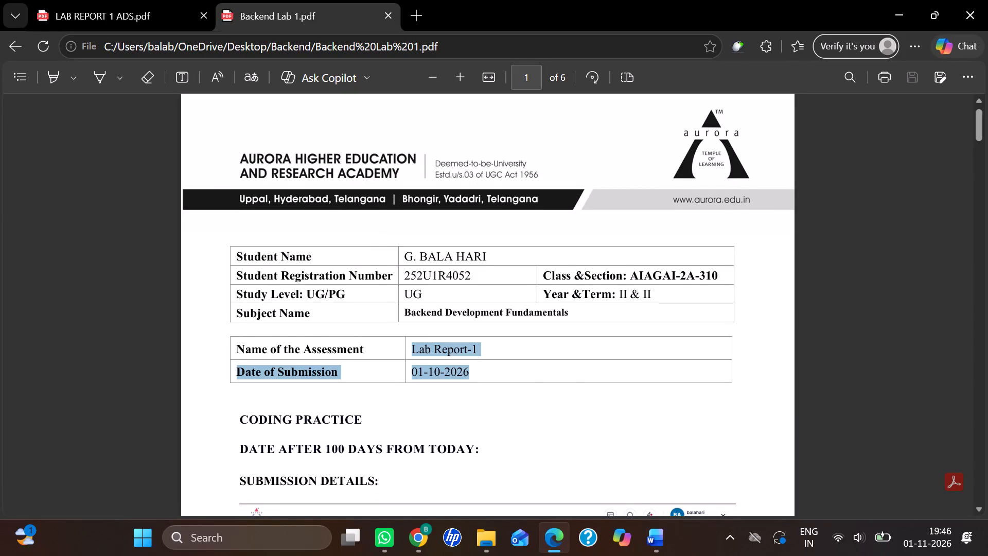
pyautogui.moveTo(514, 368); pyautogui.dragTo(526, 376)
pyautogui.click(526, 376)
pyautogui.scroll(-5, 299, 316)
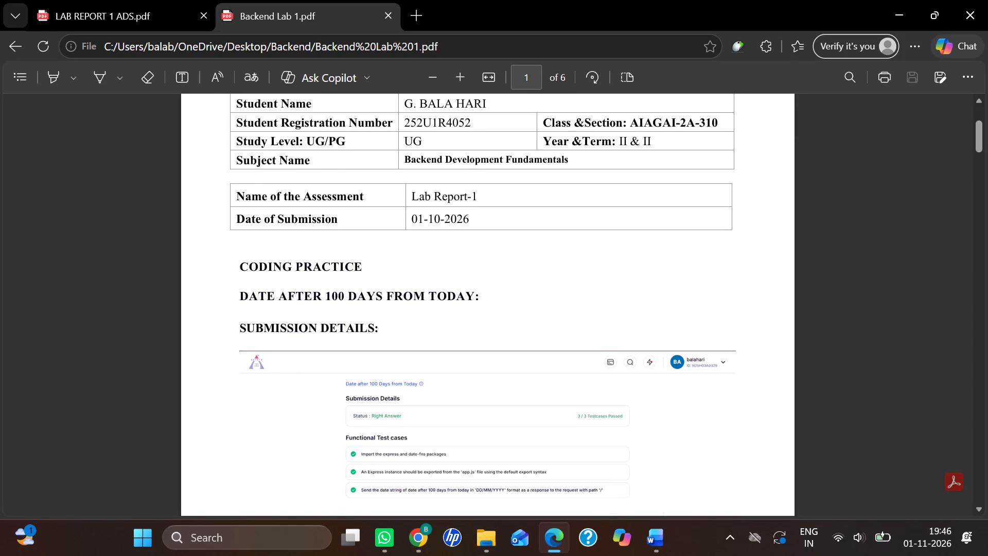
pyautogui.scroll(-13, 299, 316)
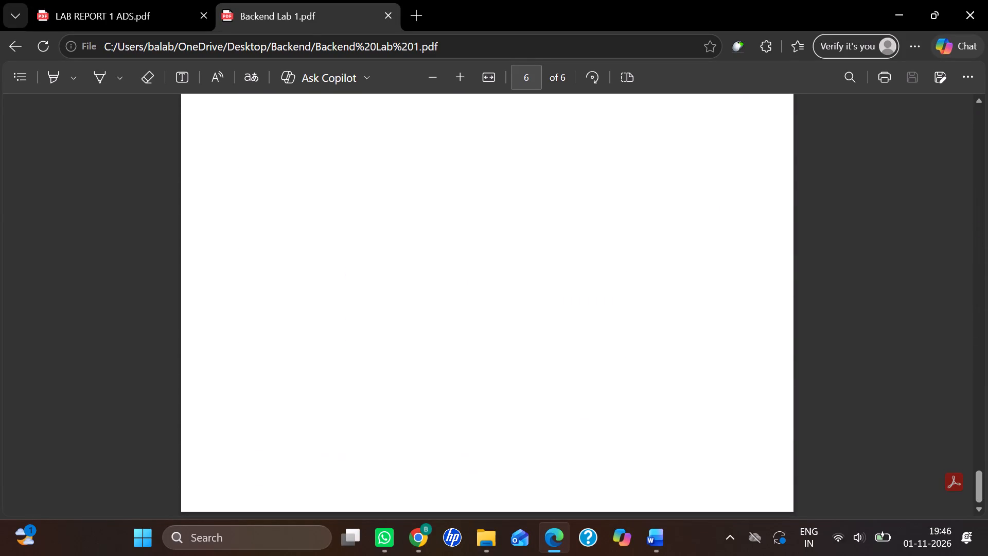
pyautogui.scroll(-1, 299, 316)
pyautogui.scroll(19, 299, 316)
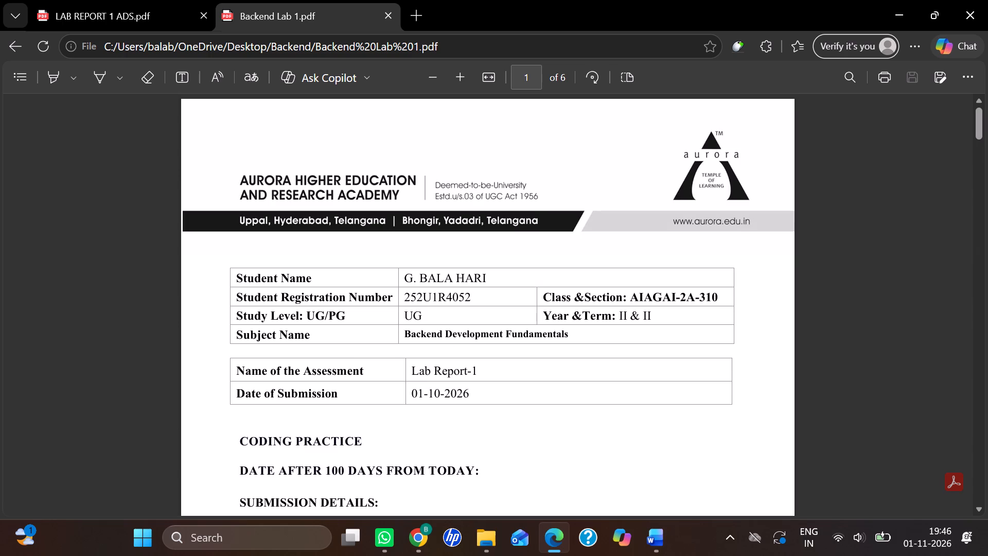
pyautogui.scroll(-4, 344, 262)
pyautogui.scroll(1, 344, 262)
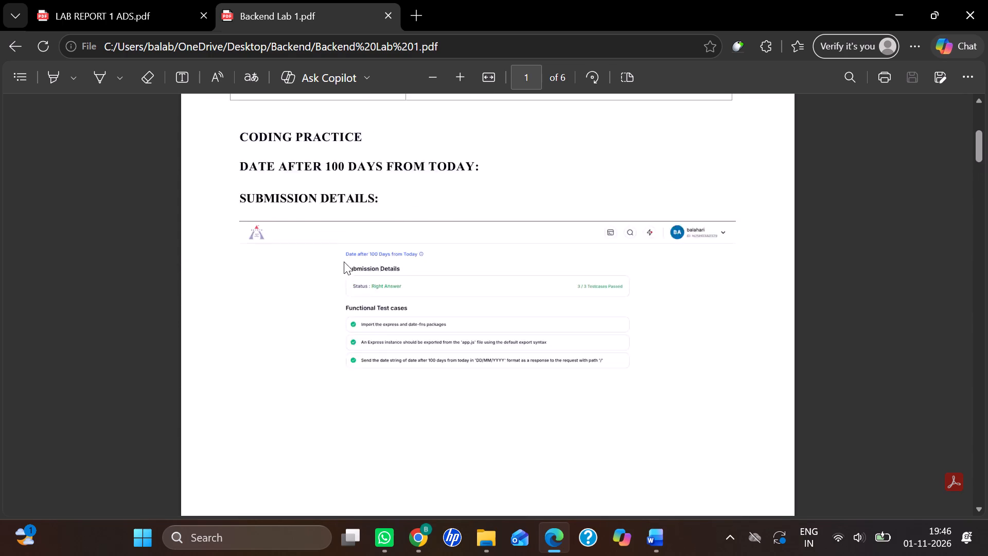
pyautogui.scroll(-1, 344, 262)
pyautogui.scroll(8, 344, 262)
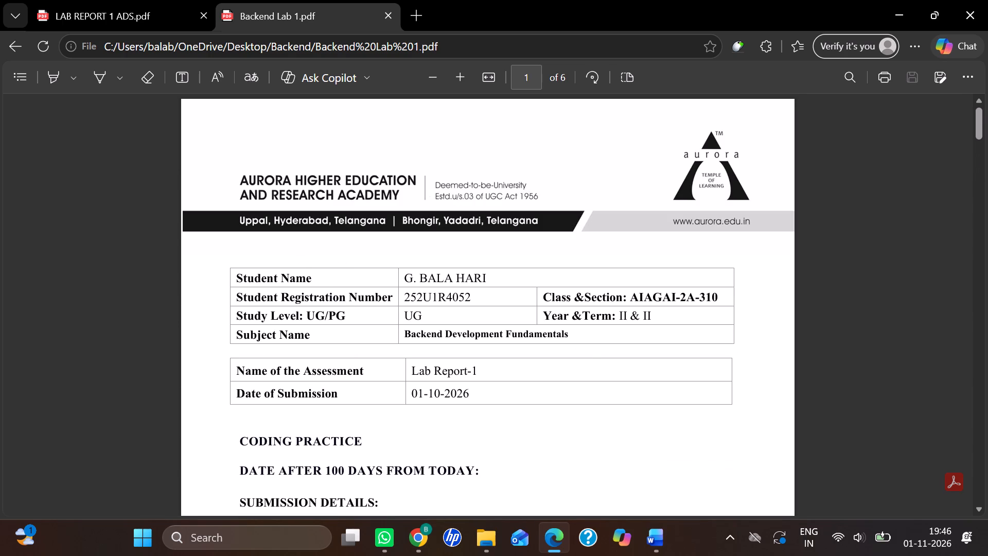
# Examine the student details and assessment details tables on the report's first page.
pyautogui.moveTo(236, 279); pyautogui.dragTo(590, 358)
pyautogui.click(590, 358)
pyautogui.moveTo(236, 281); pyautogui.dragTo(535, 397)
pyautogui.click(535, 397)
pyautogui.moveTo(483, 388); pyautogui.dragTo(468, 384)
pyautogui.moveTo(468, 384); pyautogui.dragTo(488, 388)
pyautogui.moveTo(488, 388); pyautogui.dragTo(537, 405)
pyautogui.moveTo(537, 405); pyautogui.dragTo(474, 396)
pyautogui.moveTo(474, 396); pyautogui.dragTo(246, 288)
pyautogui.click(246, 288)
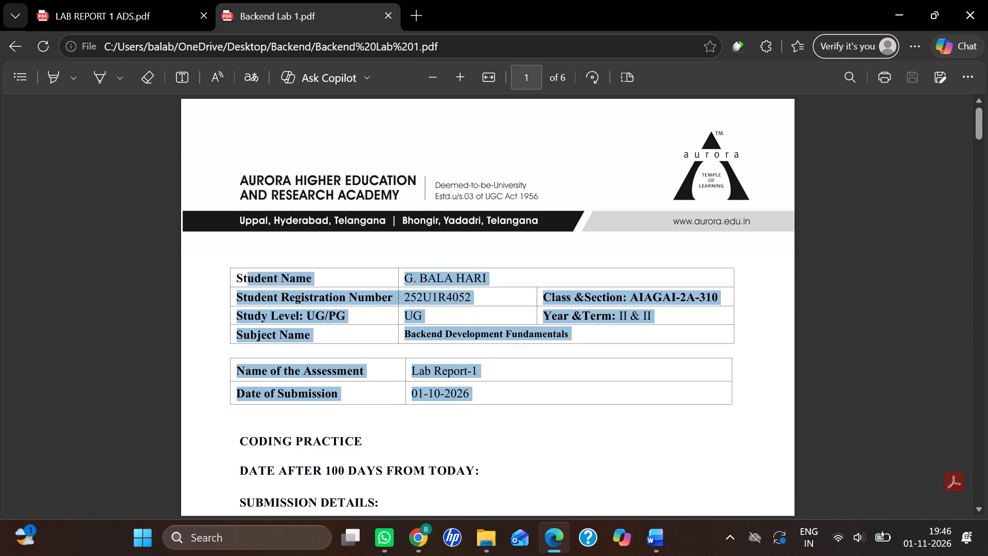
pyautogui.moveTo(226, 274); pyautogui.dragTo(233, 273)
pyautogui.moveTo(233, 273); pyautogui.dragTo(478, 401)
pyautogui.click(478, 401)
pyautogui.moveTo(478, 401); pyautogui.dragTo(305, 366)
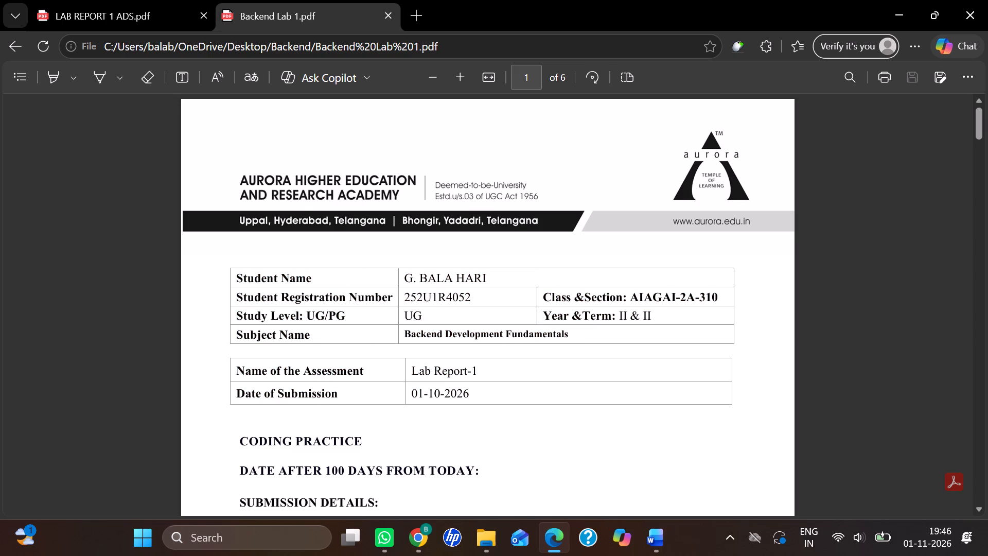
pyautogui.moveTo(305, 366); pyautogui.dragTo(238, 278)
pyautogui.moveTo(238, 278); pyautogui.dragTo(527, 409)
pyautogui.click(527, 409)
# Review the report's coding practice sections, including the submission details and code for Today's Date and Gadgets Page.
pyautogui.scroll(-5, 282, 260)
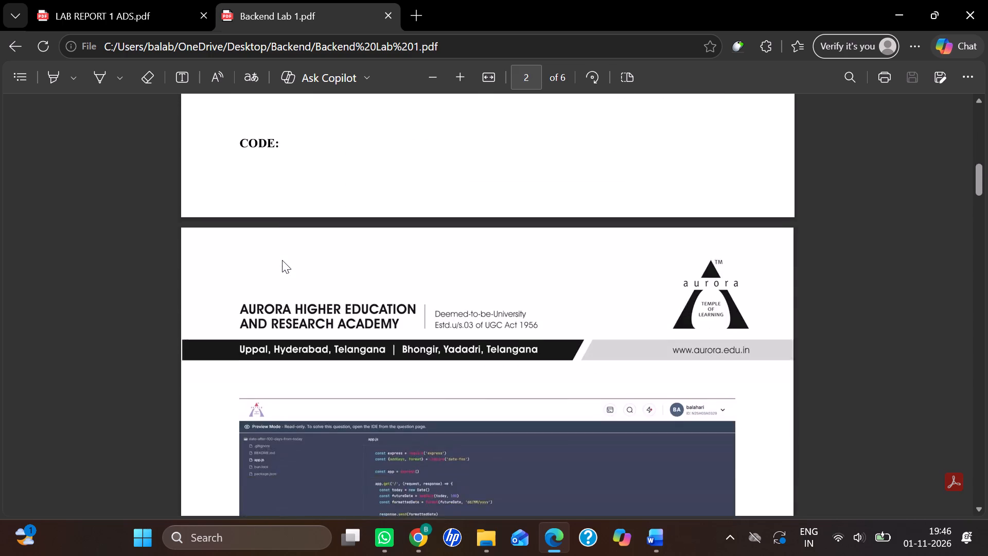
pyautogui.scroll(-8, 282, 260)
pyautogui.scroll(10, 282, 260)
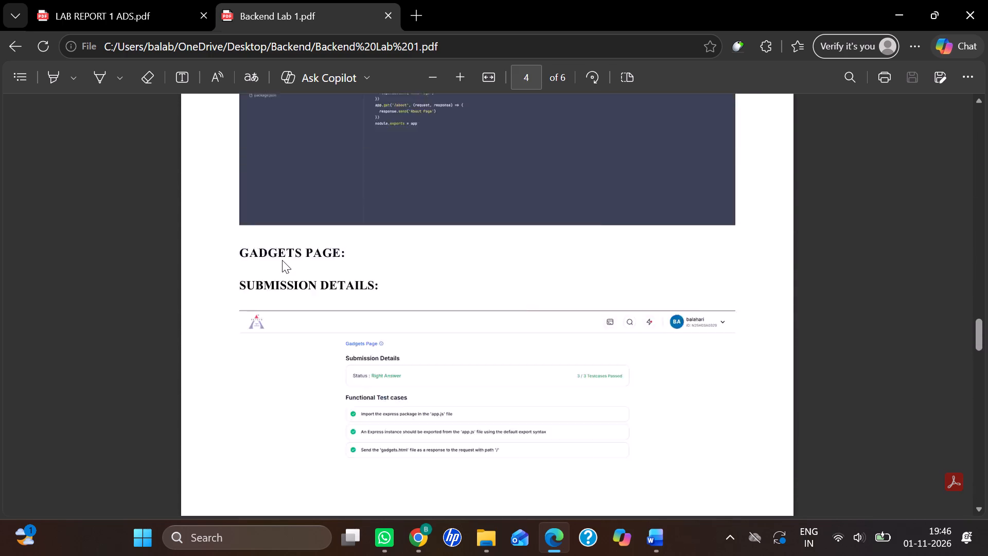
pyautogui.scroll(8, 282, 260)
pyautogui.scroll(-6, 282, 260)
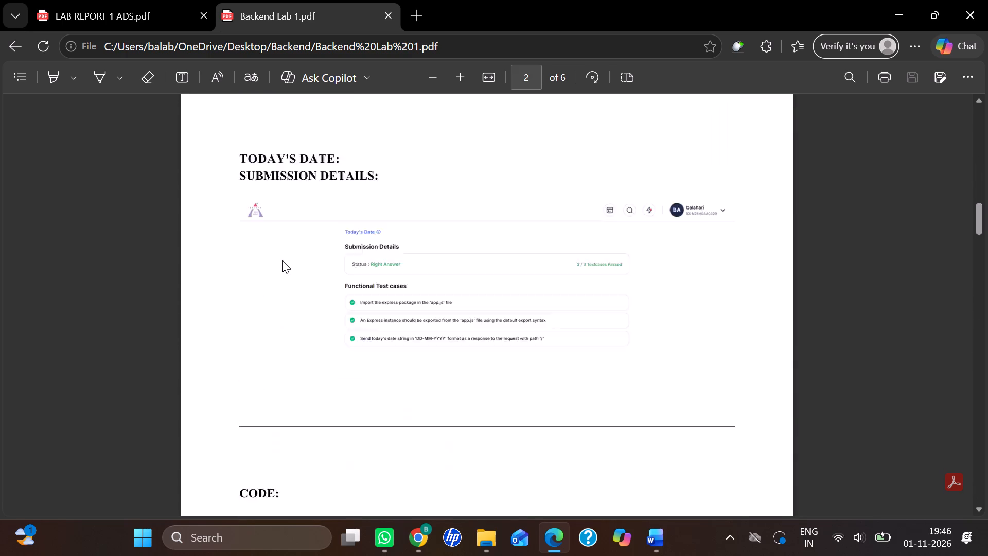
pyautogui.scroll(-7, 282, 260)
pyautogui.scroll(8, 282, 260)
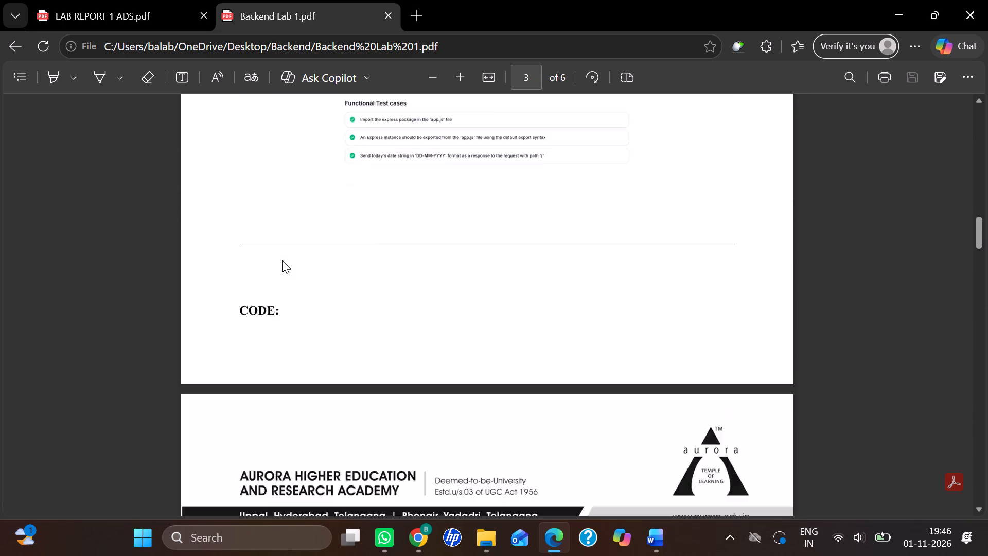
pyautogui.scroll(4, 282, 260)
# Select the text of the student details and assessment details tables on the first page for review.
pyautogui.moveTo(231, 277); pyautogui.dragTo(601, 431)
pyautogui.click(601, 431)
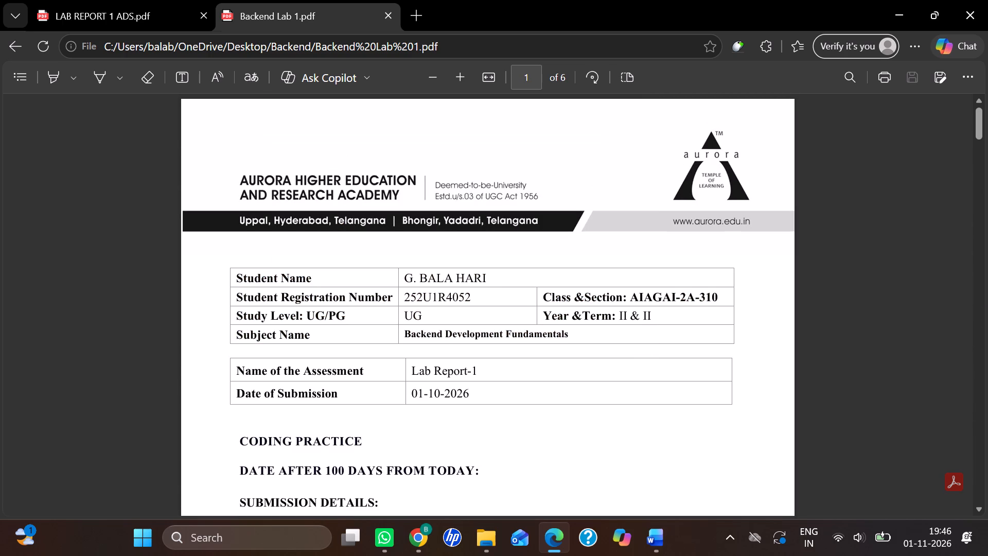
pyautogui.moveTo(233, 279); pyautogui.dragTo(522, 397)
pyautogui.click(522, 397)
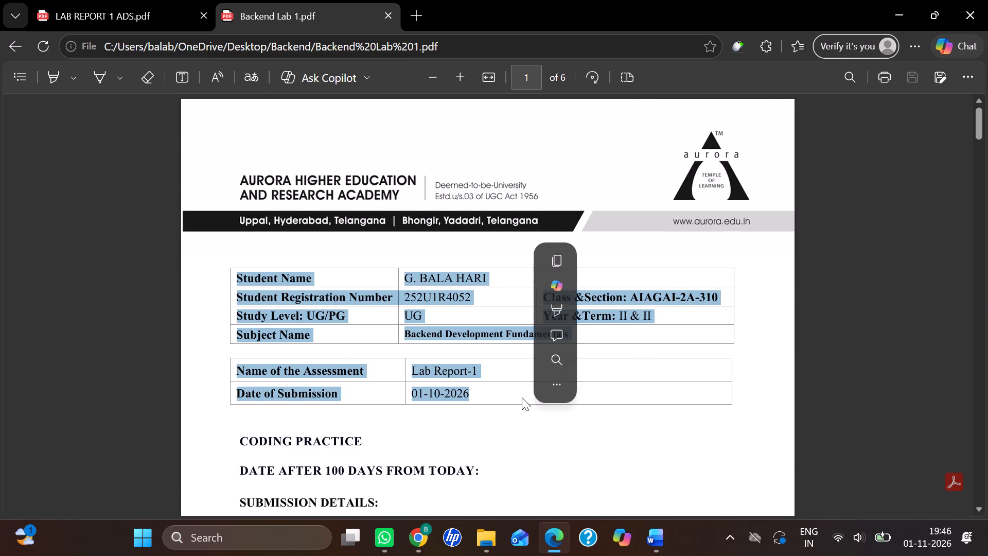
# Look through the report again at a closer zoom, from the Date After 100 Days From Today section to the last page.
pyautogui.scroll(-2, 522, 397)
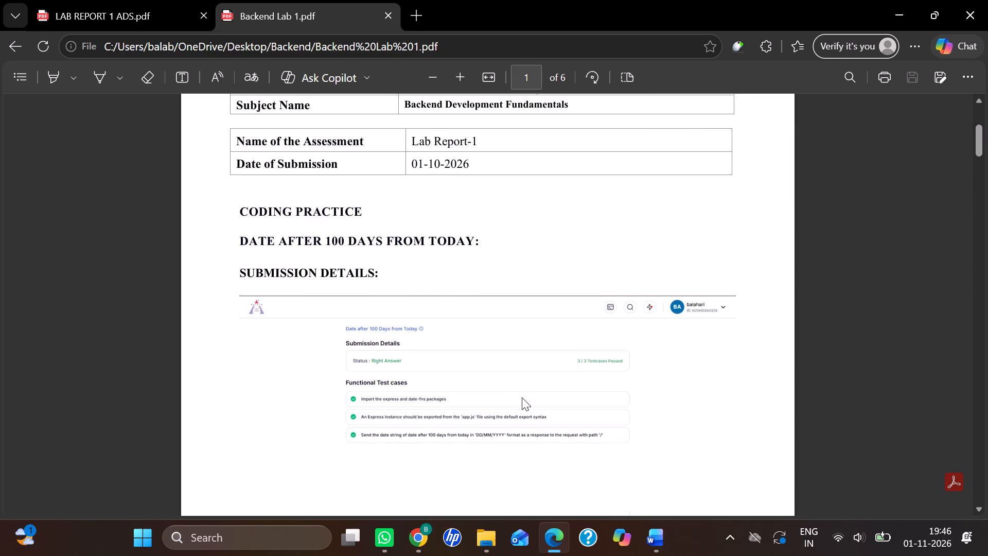
pyautogui.scroll(-1, 522, 397)
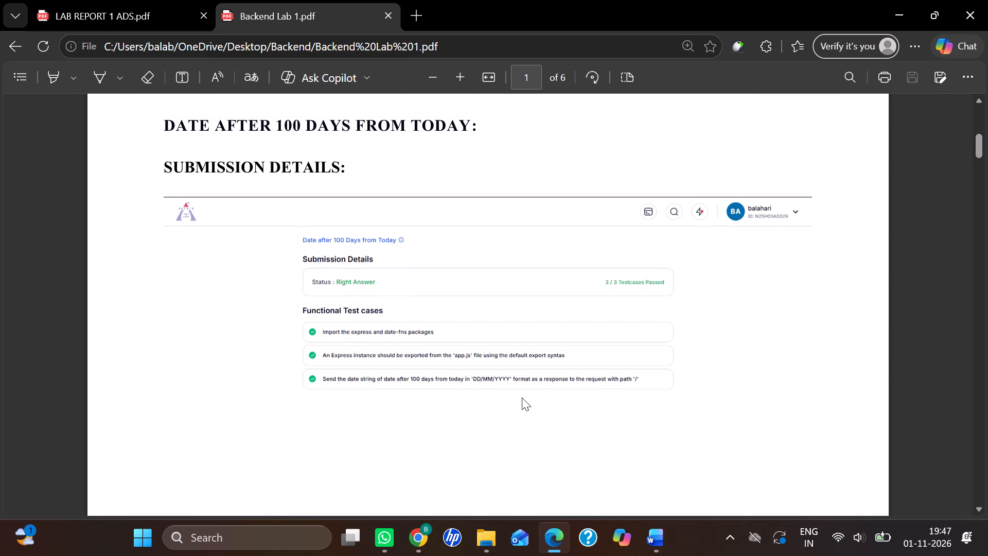
pyautogui.scroll(9, 522, 397)
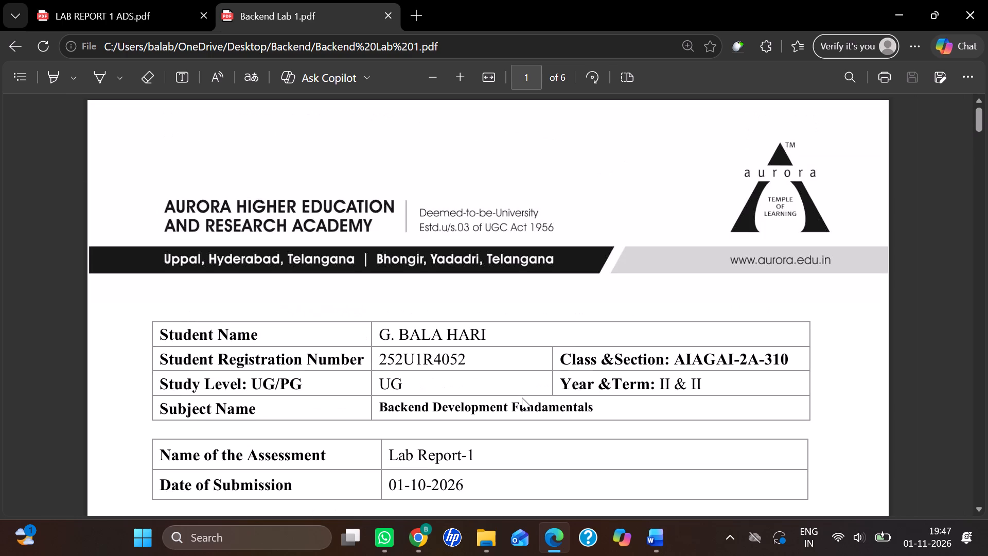
pyautogui.scroll(-11, 522, 397)
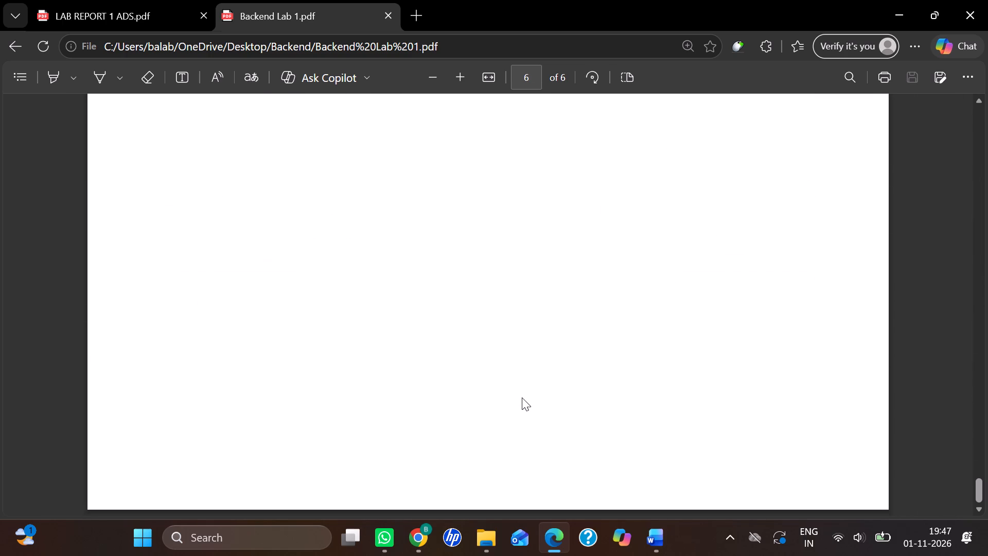
pyautogui.scroll(-5, 522, 397)
pyautogui.scroll(14, 522, 397)
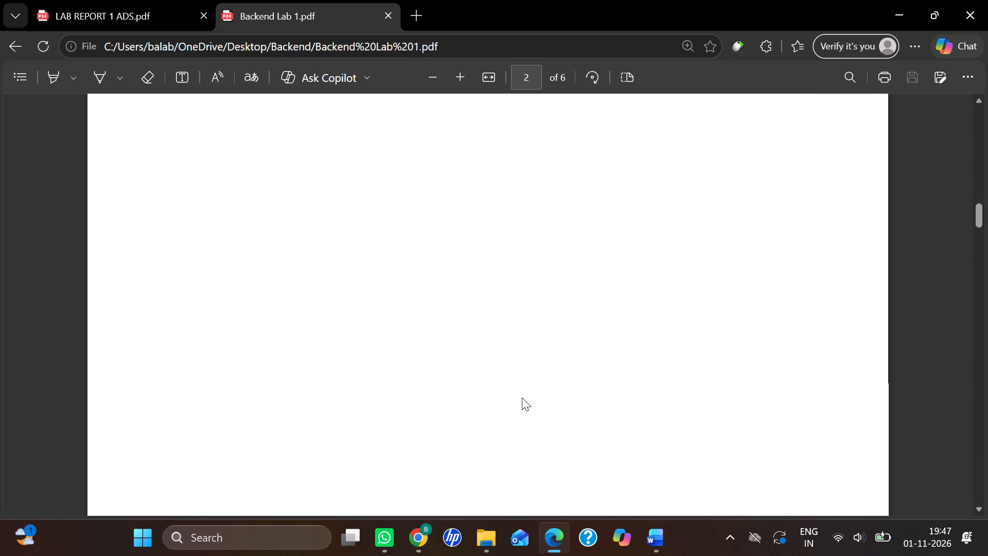
pyautogui.scroll(6, 522, 397)
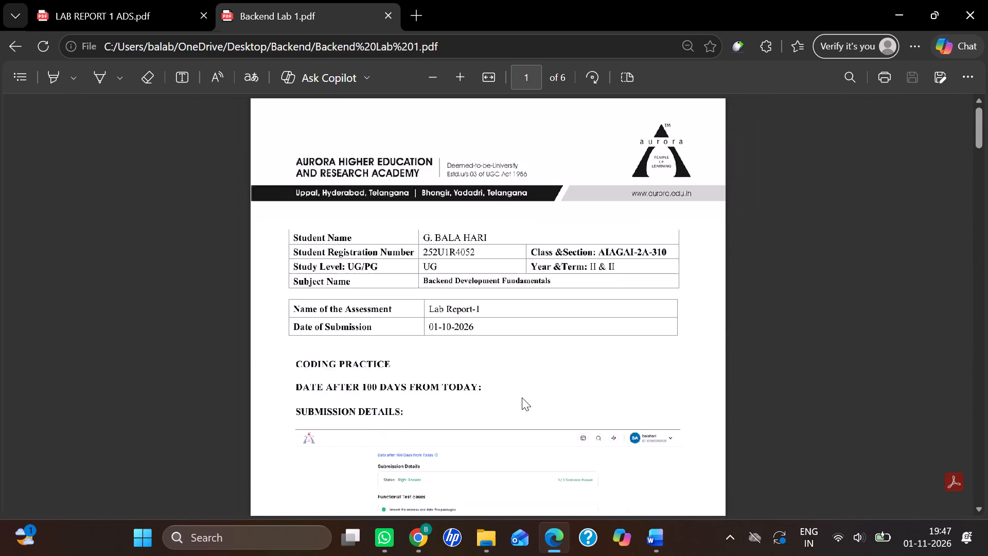
# Examine the assessment name, date of submission and first coding practice section on the first page.
pyautogui.hscroll(-1, 457, 343)
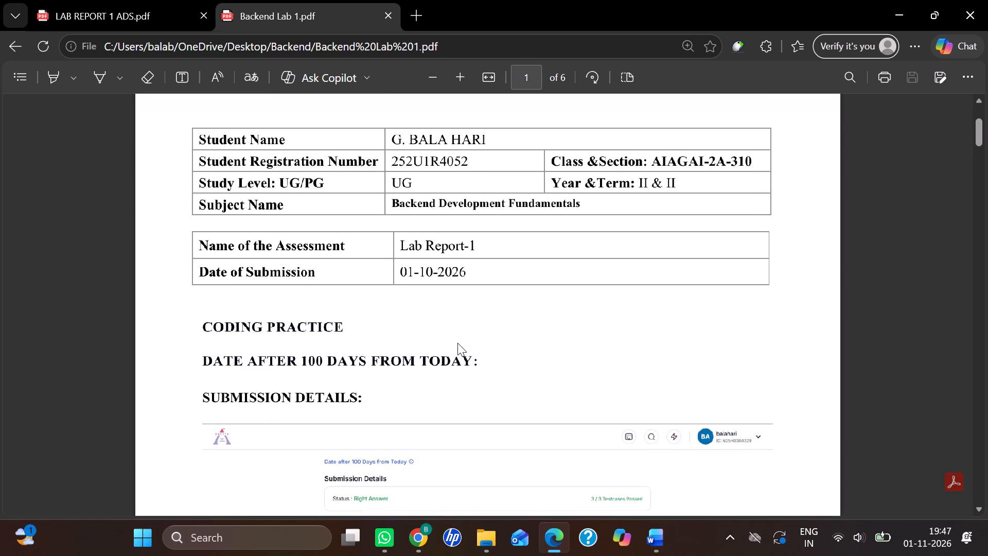
pyautogui.hscroll(-1, 417, 327)
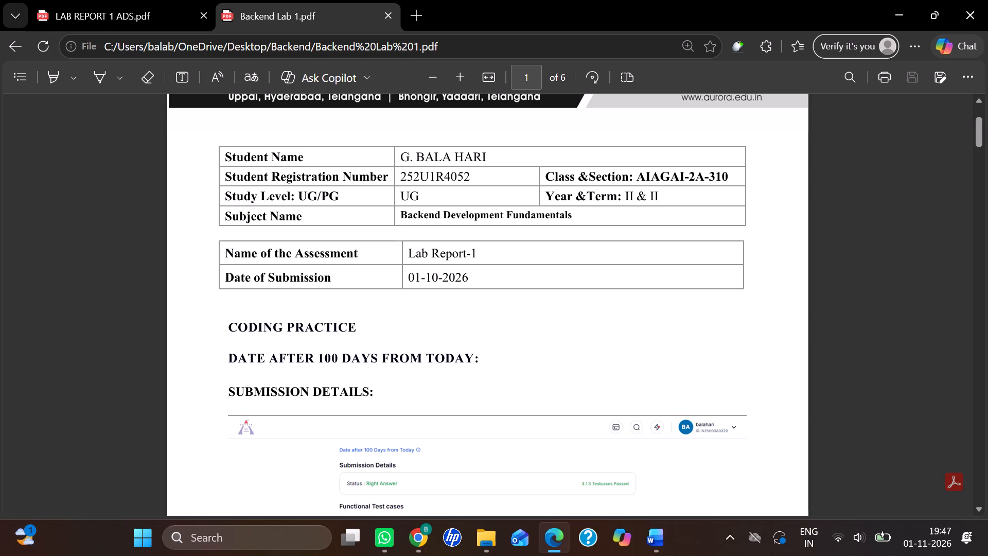
pyautogui.scroll(2, 441, 360)
pyautogui.click(433, 326)
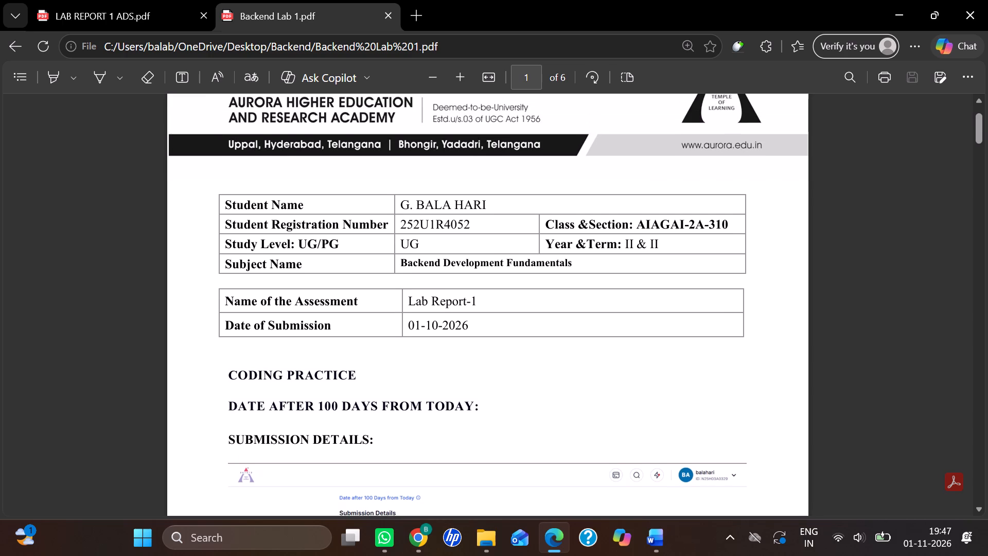
pyautogui.click(442, 325)
pyautogui.moveTo(442, 325); pyautogui.dragTo(475, 329)
pyautogui.moveTo(475, 329); pyautogui.dragTo(371, 318)
pyautogui.click(371, 318)
pyautogui.scroll(-2, 428, 318)
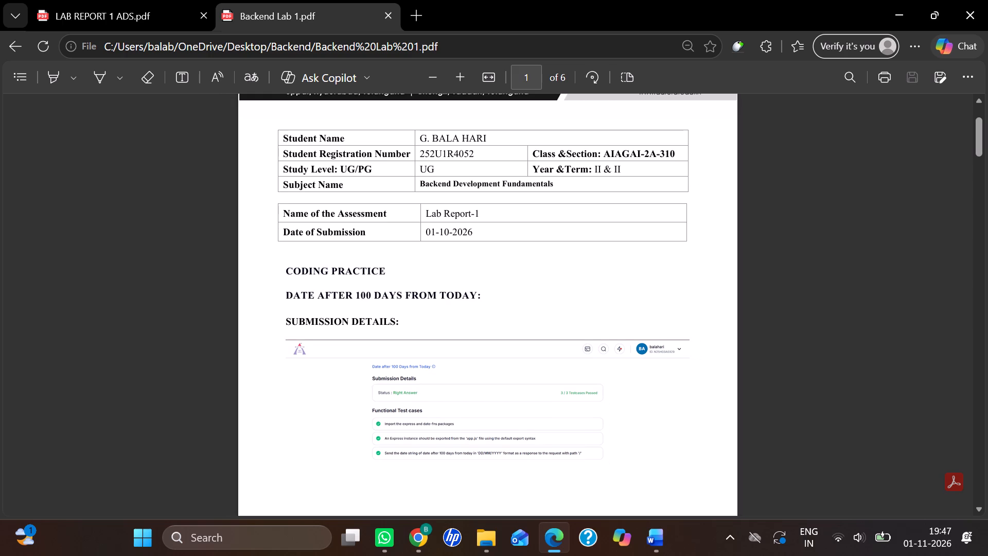
pyautogui.scroll(2, 428, 318)
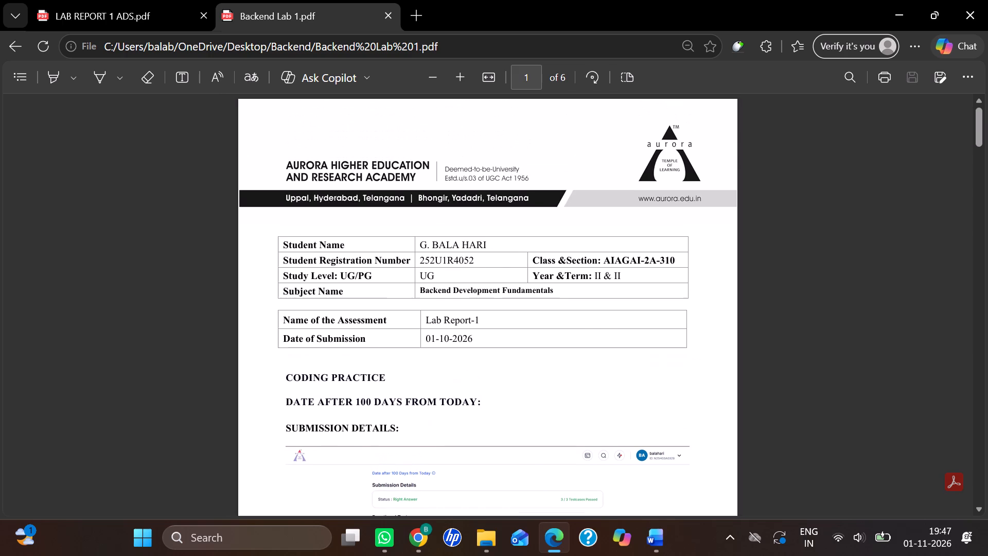
# Go over the values in the student details and assessment details tables on the first page.
pyautogui.moveTo(418, 241); pyautogui.dragTo(615, 315)
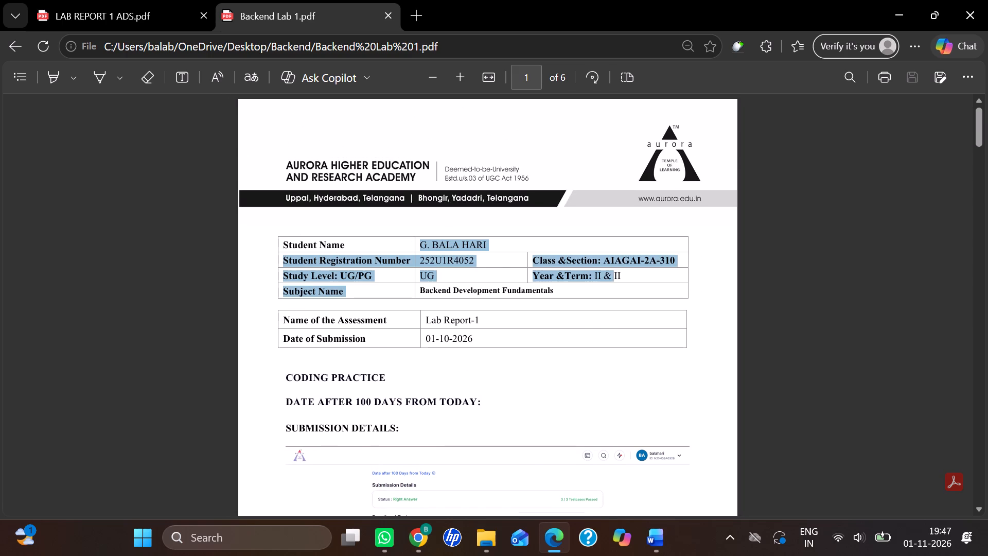
pyautogui.moveTo(615, 315); pyautogui.dragTo(596, 342)
pyautogui.click(596, 342)
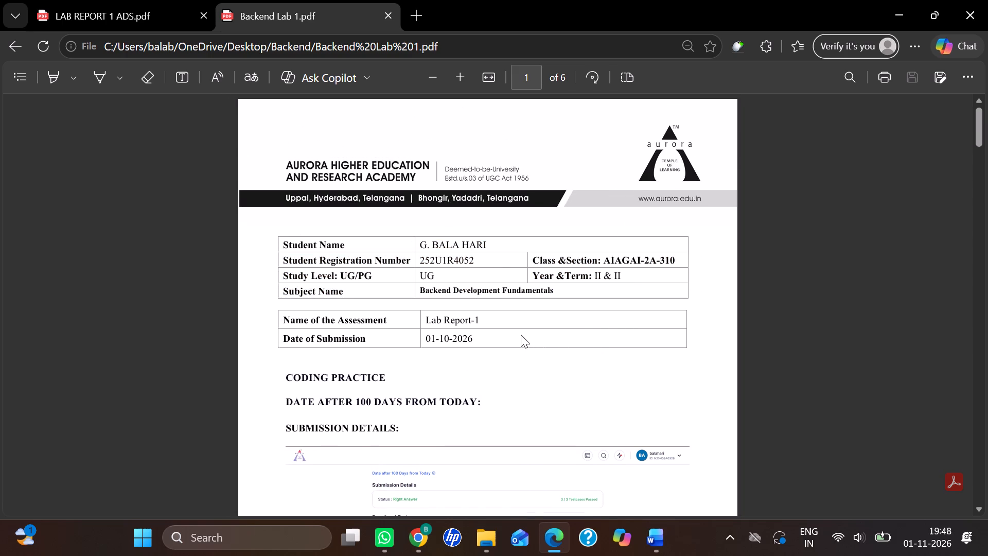
pyautogui.moveTo(521, 335); pyautogui.dragTo(484, 333)
pyautogui.moveTo(484, 333); pyautogui.dragTo(439, 265)
pyautogui.moveTo(439, 265); pyautogui.dragTo(486, 337)
pyautogui.moveTo(486, 337); pyautogui.dragTo(415, 248)
# Recheck the student and assessment details on the first page, and skim the rest of the report down to its last page.
pyautogui.moveTo(415, 248); pyautogui.dragTo(416, 246)
pyautogui.moveTo(416, 246); pyautogui.dragTo(508, 340)
pyautogui.click(508, 340)
pyautogui.moveTo(413, 245); pyautogui.dragTo(453, 276)
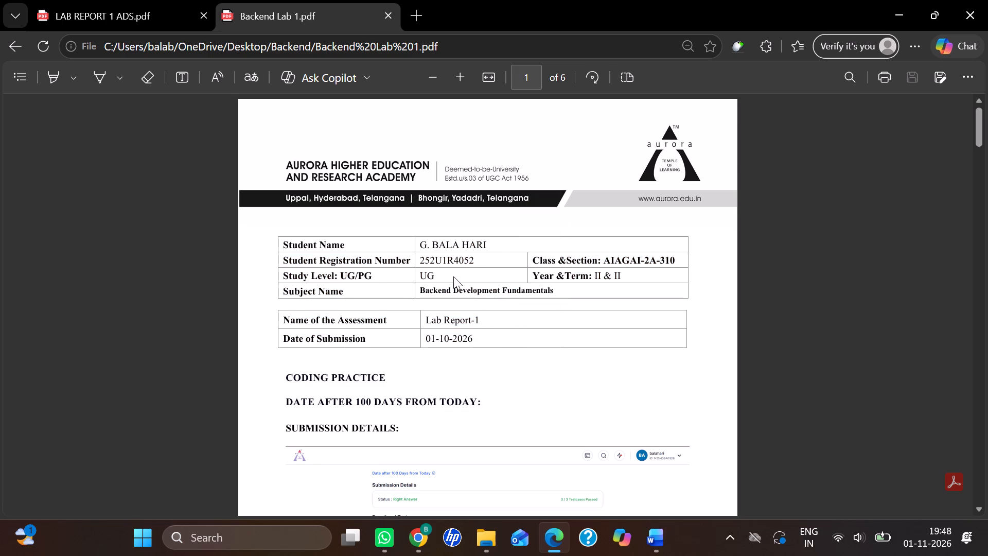
pyautogui.moveTo(453, 276); pyautogui.dragTo(462, 303)
pyautogui.moveTo(462, 303); pyautogui.dragTo(520, 164)
pyautogui.click(357, 308)
pyautogui.scroll(-1, 357, 308)
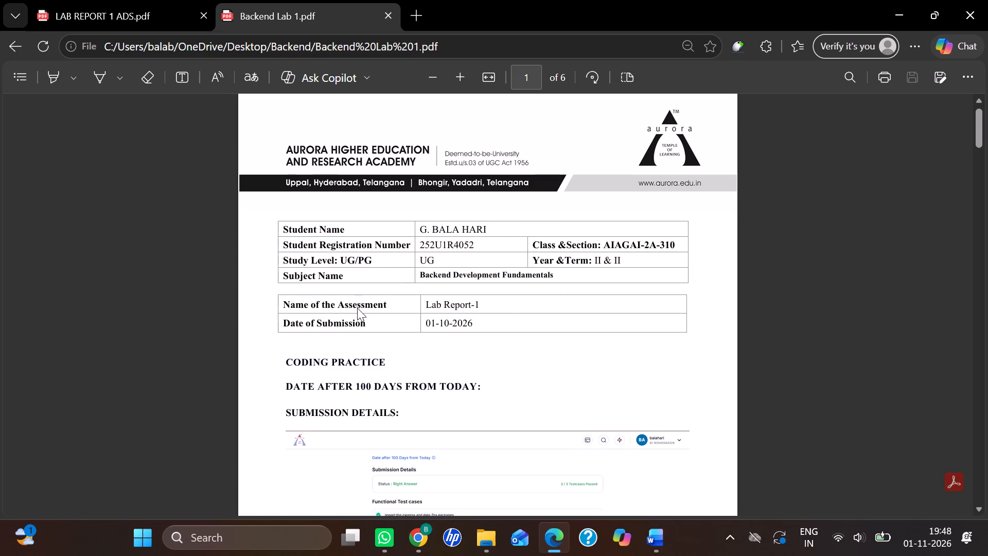
pyautogui.scroll(-10, 357, 308)
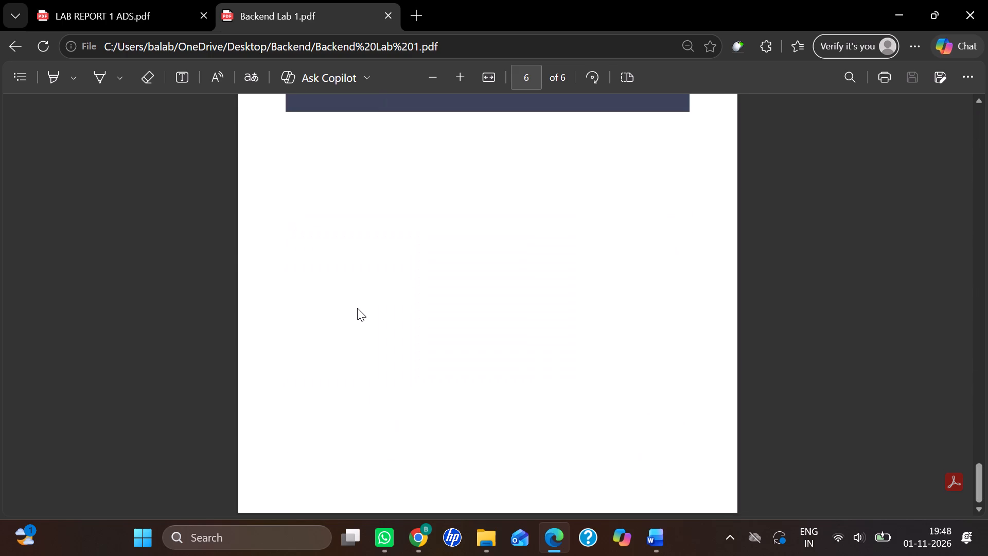
pyautogui.scroll(-2, 357, 308)
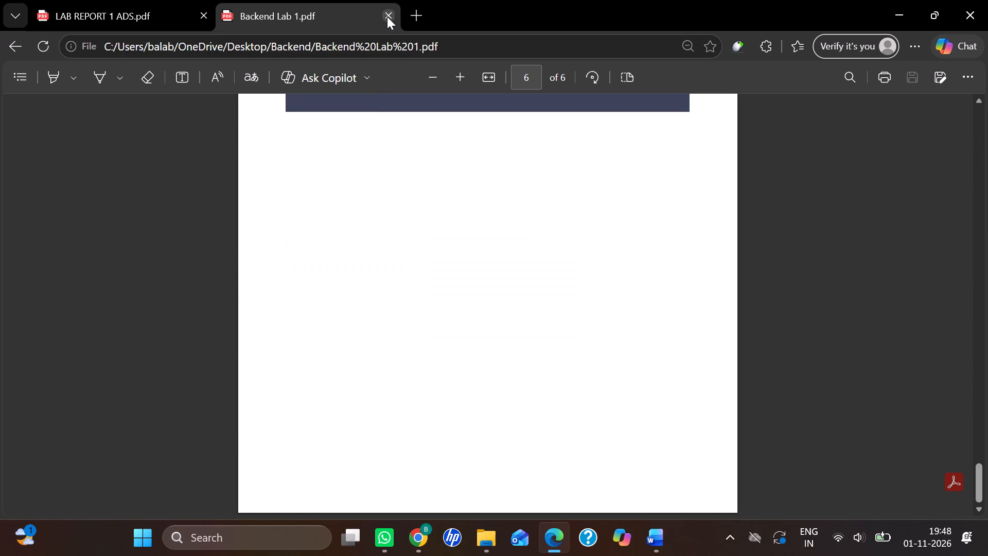
# Close the Backend Lab 1 and LAB REPORT 1 ADS PDFs and the Backend folder window.
pyautogui.click(387, 16)
pyautogui.click(205, 19)
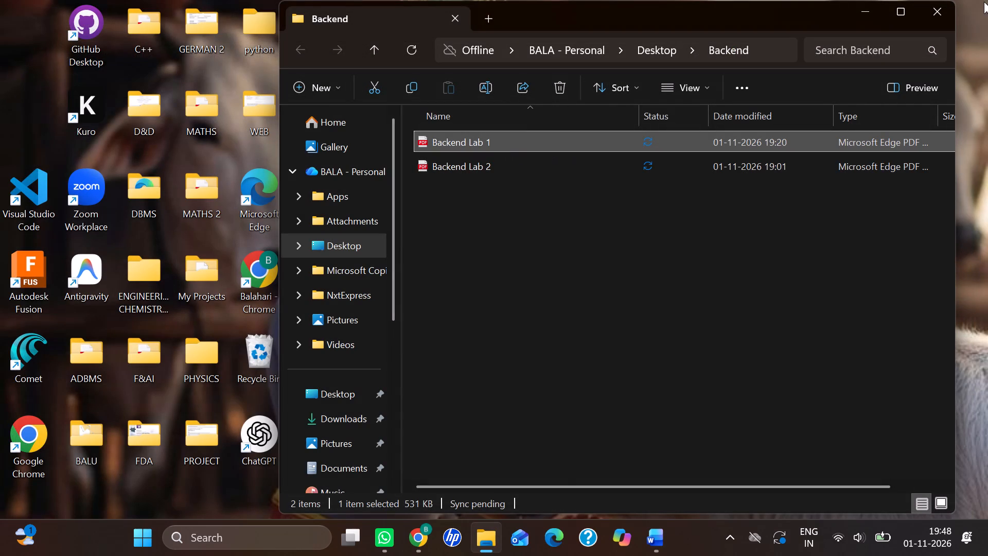
pyautogui.click(928, 18)
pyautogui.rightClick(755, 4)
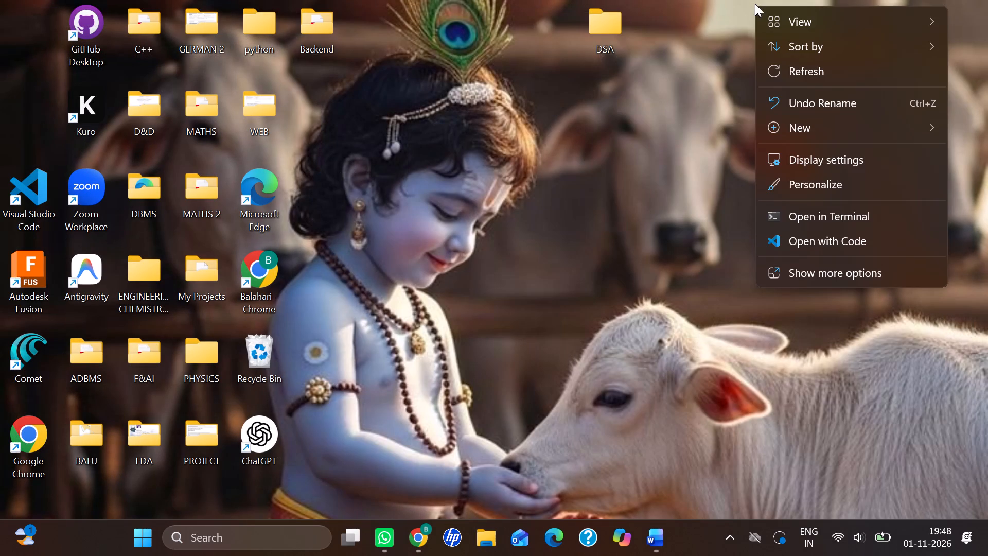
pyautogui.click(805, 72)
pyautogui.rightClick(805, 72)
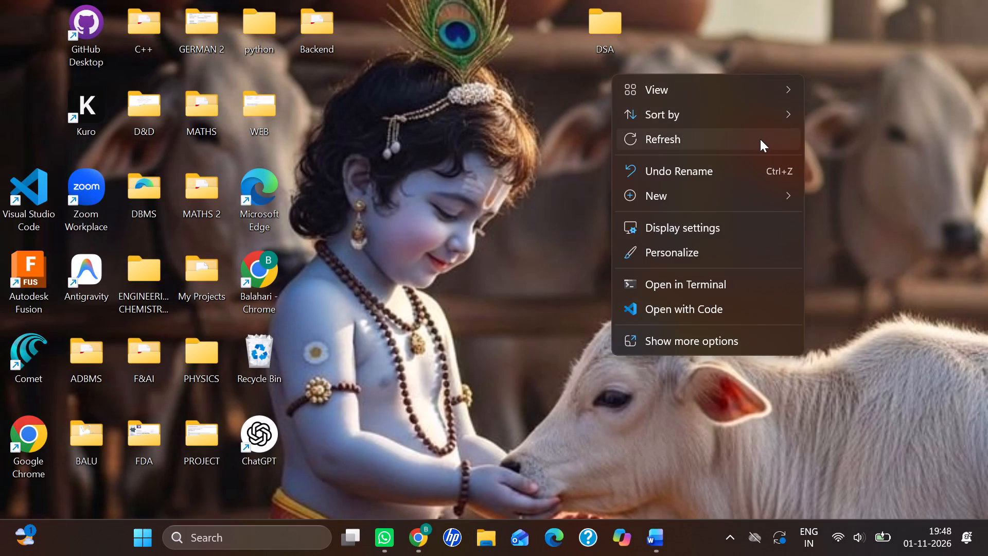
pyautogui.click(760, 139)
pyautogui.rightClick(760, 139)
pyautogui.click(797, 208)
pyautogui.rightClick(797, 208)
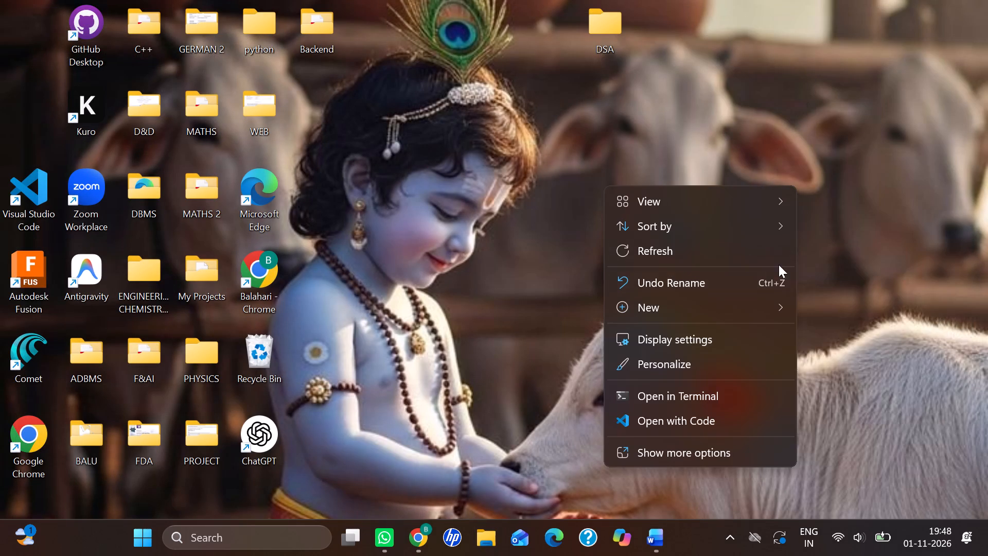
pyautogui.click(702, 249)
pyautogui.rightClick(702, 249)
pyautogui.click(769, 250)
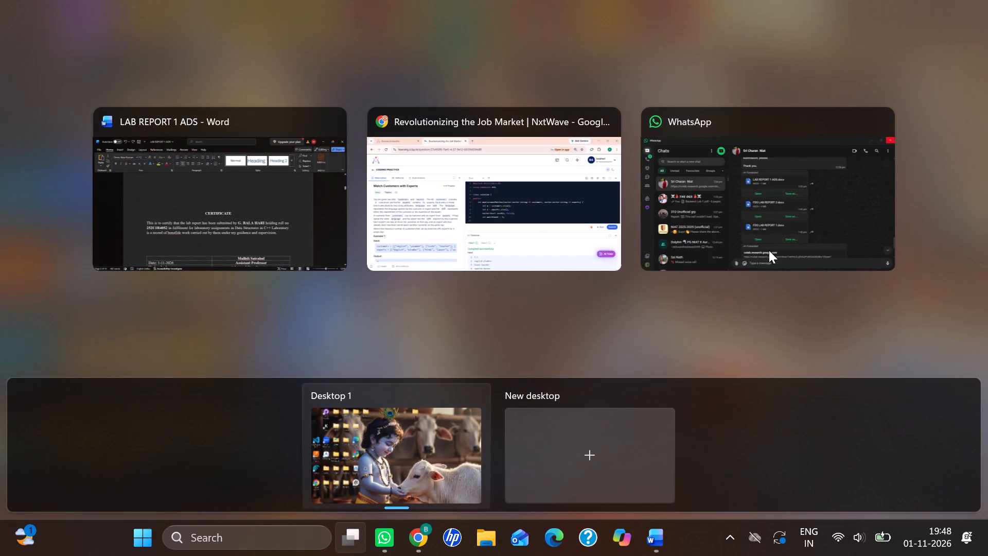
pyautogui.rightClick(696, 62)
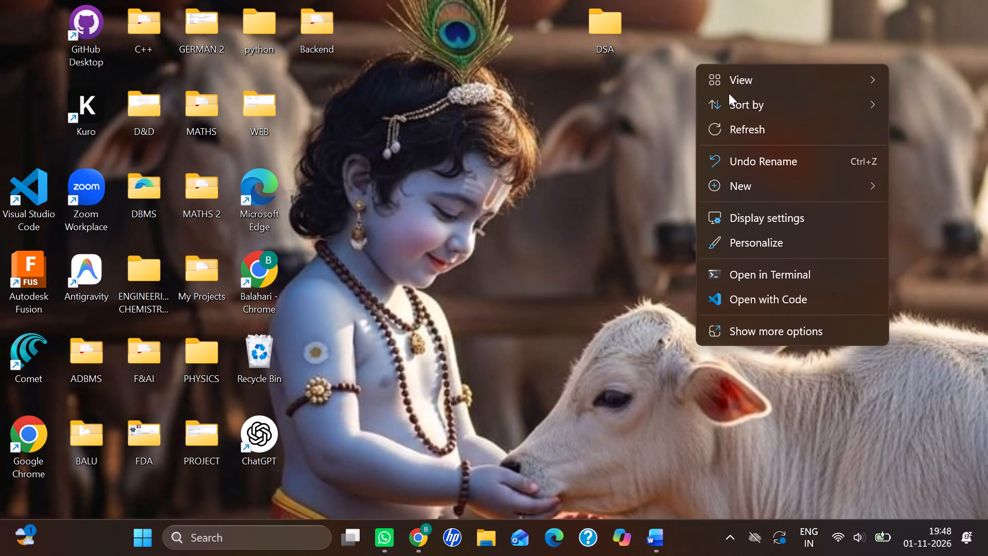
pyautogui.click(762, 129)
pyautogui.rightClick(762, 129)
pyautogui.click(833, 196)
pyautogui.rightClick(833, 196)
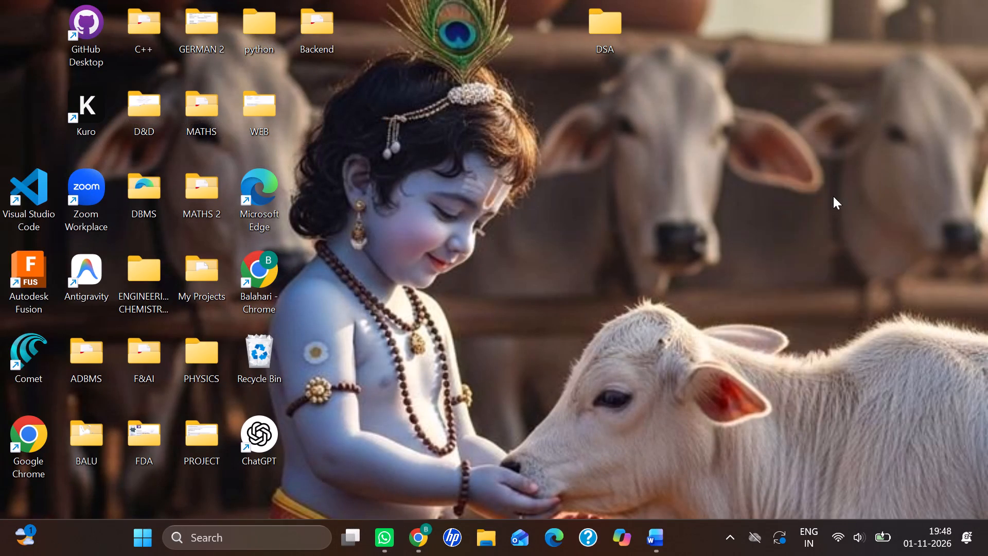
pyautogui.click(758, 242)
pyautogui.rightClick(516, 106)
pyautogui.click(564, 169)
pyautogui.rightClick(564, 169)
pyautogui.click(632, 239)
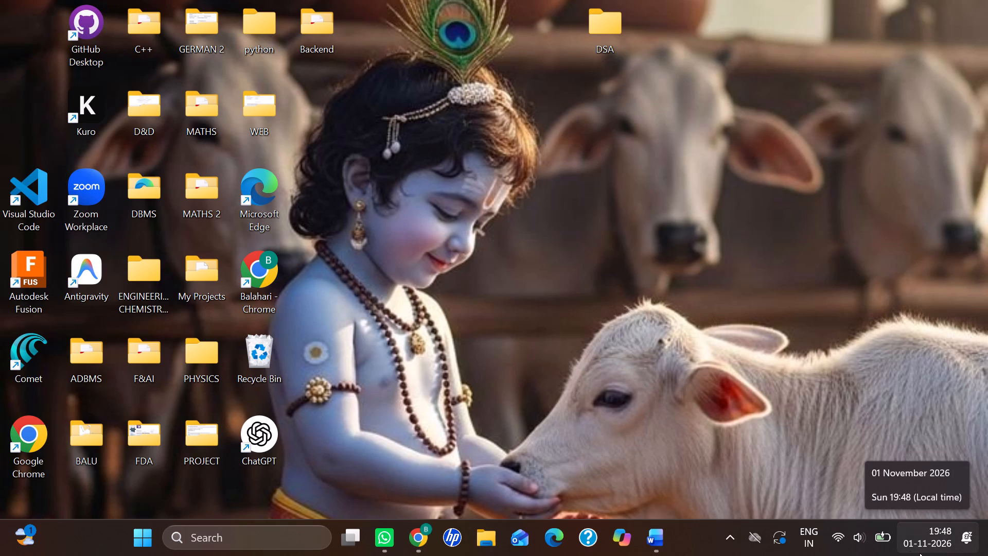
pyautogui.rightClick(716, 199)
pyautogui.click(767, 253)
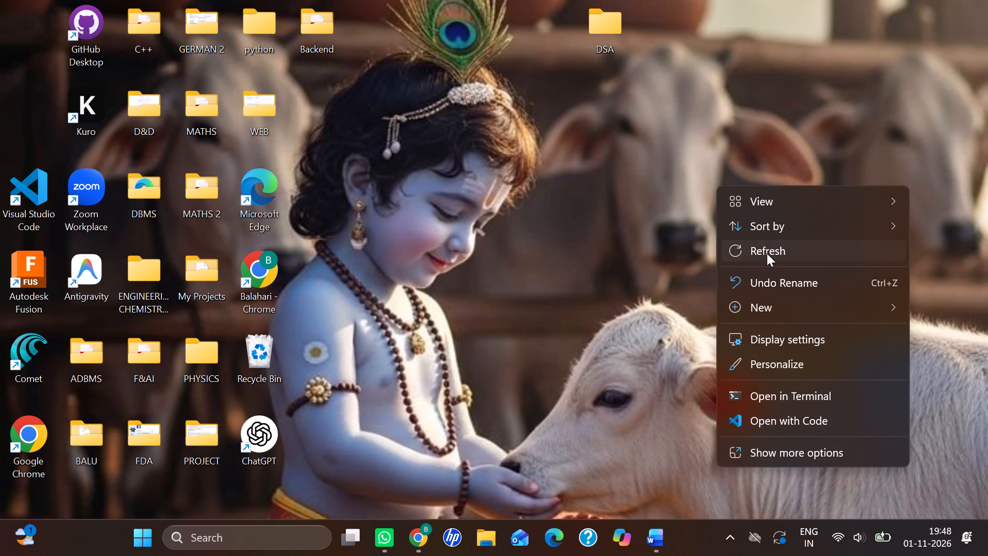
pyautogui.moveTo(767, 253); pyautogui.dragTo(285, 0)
# Reopen Backend Lab 1 from the desktop's Backend folder, view its first page, and close the PDF.
pyautogui.doubleClick(315, 23)
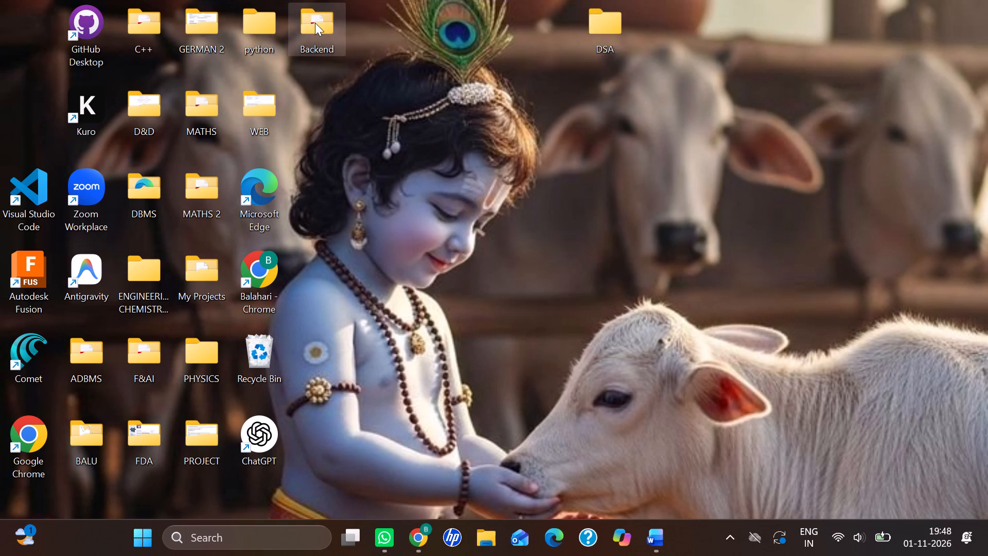
pyautogui.doubleClick(500, 147)
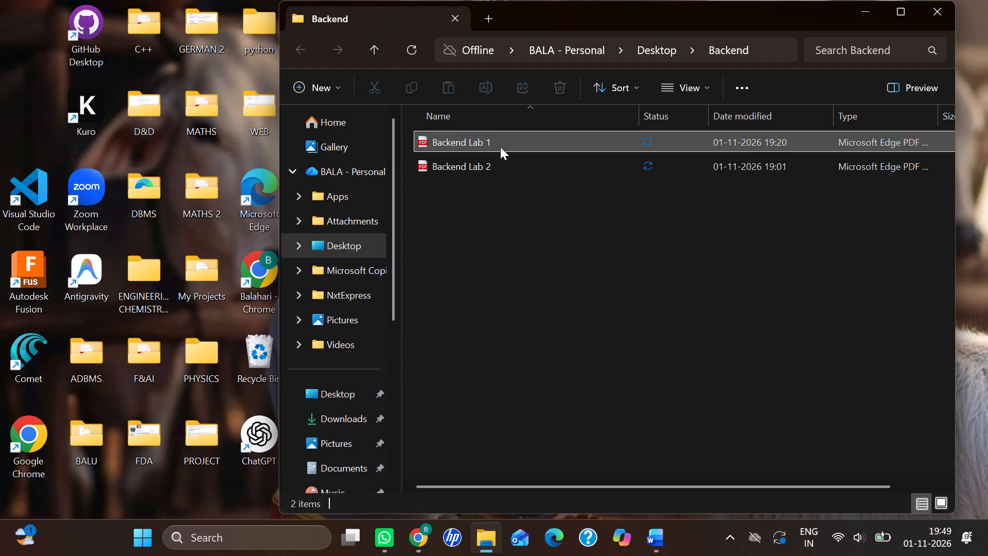
pyautogui.scroll(12, 422, 250)
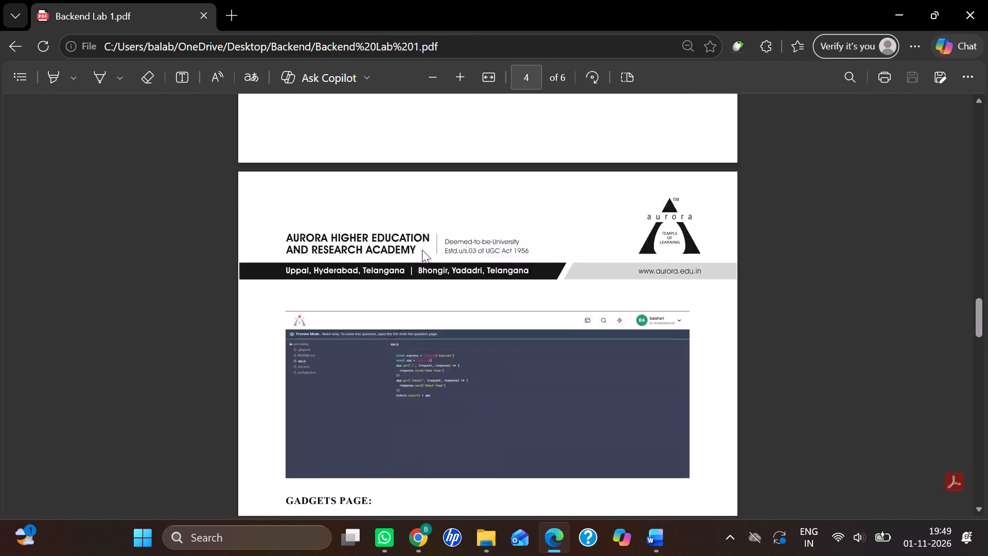
pyautogui.scroll(10, 422, 250)
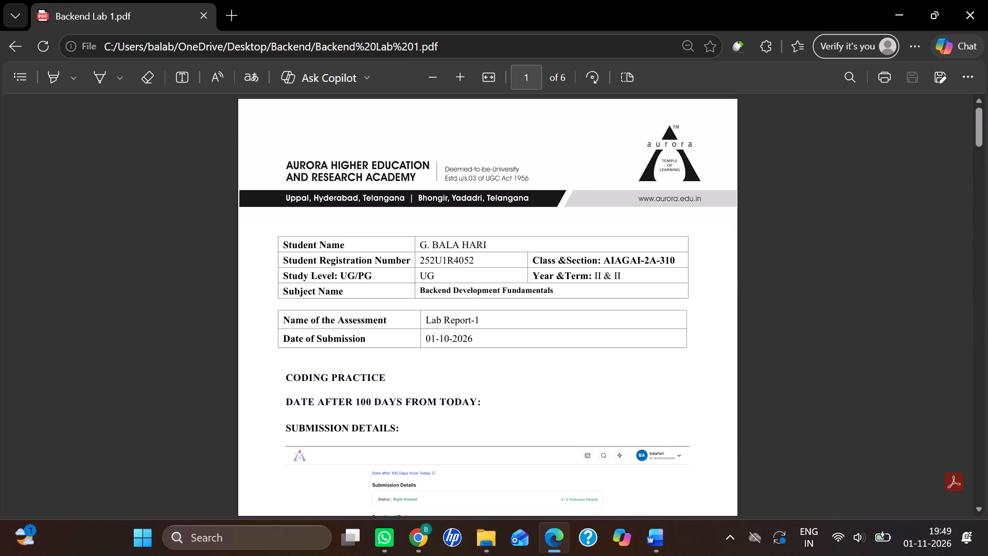
pyautogui.click(987, 0)
# Open Backend Lab 2 from the Backend folder, view the details on its first page, and close the PDF.
pyautogui.doubleClick(563, 161)
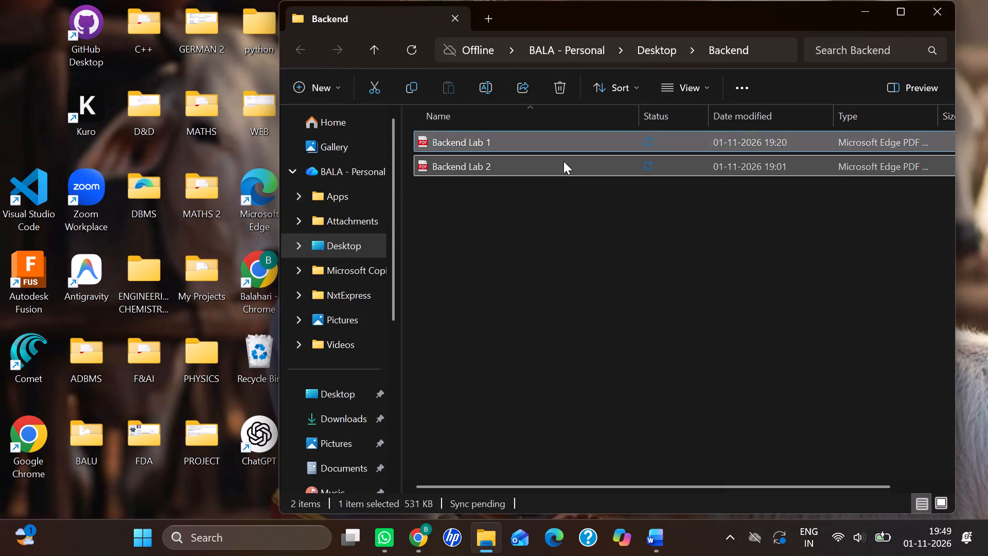
pyautogui.scroll(1, 411, 282)
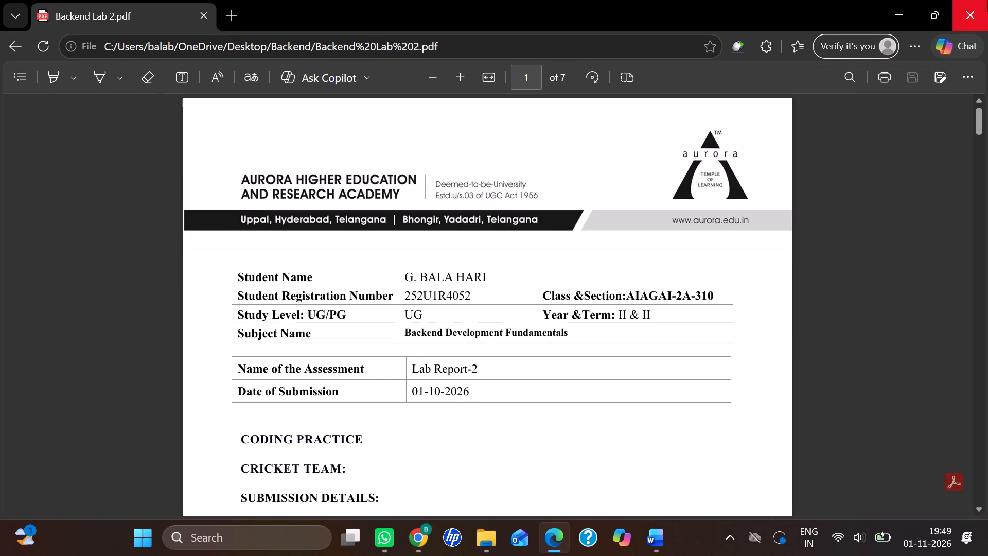
pyautogui.click(987, 0)
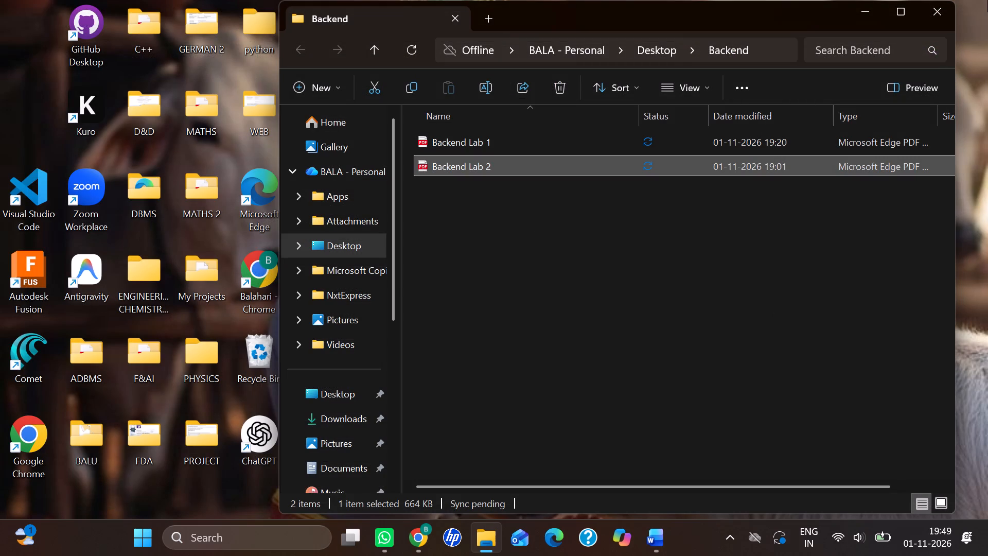
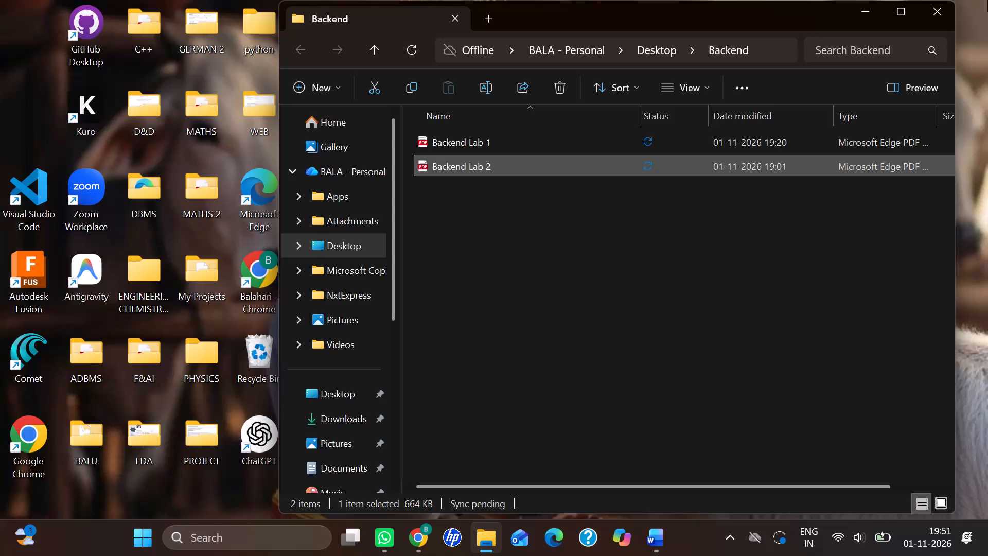
# Close the Backend folder window.
pyautogui.click(921, 12)
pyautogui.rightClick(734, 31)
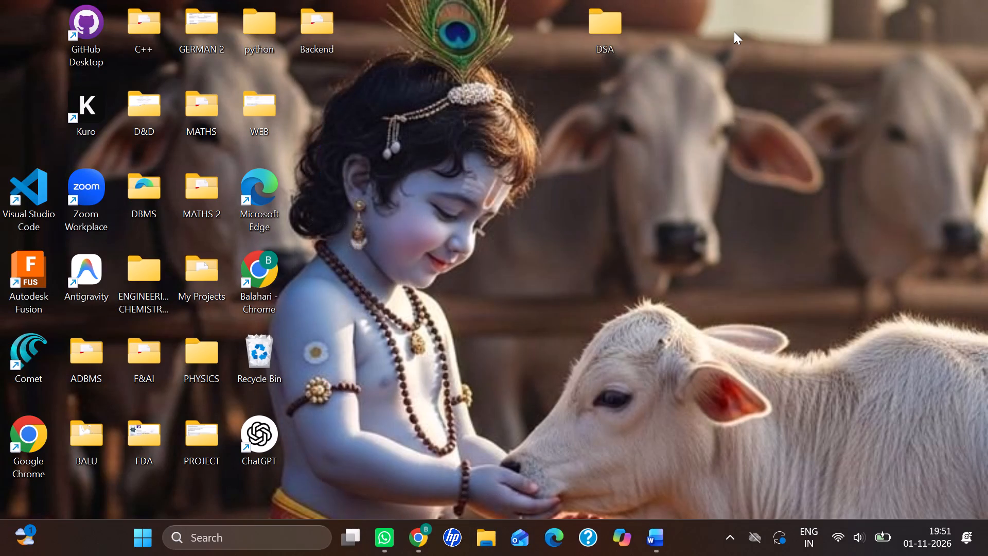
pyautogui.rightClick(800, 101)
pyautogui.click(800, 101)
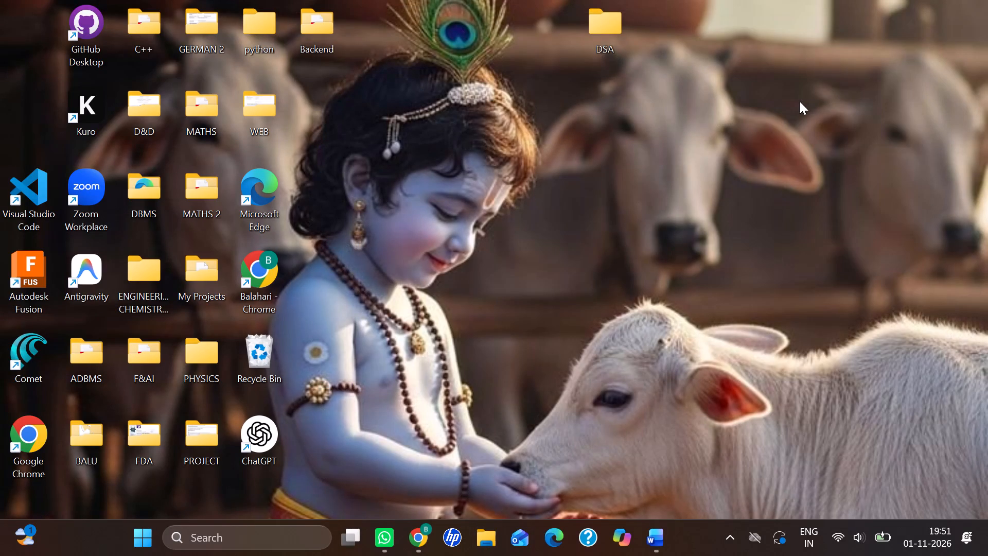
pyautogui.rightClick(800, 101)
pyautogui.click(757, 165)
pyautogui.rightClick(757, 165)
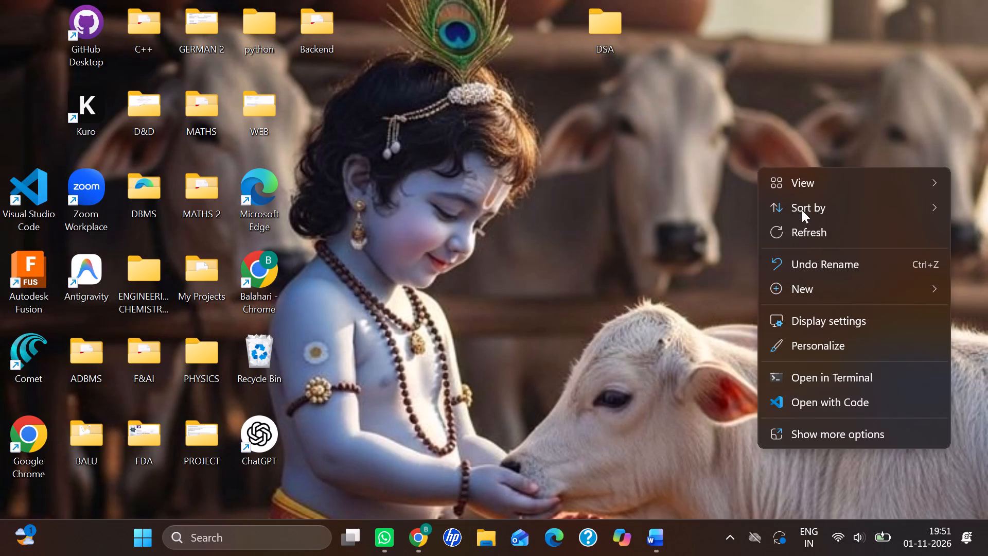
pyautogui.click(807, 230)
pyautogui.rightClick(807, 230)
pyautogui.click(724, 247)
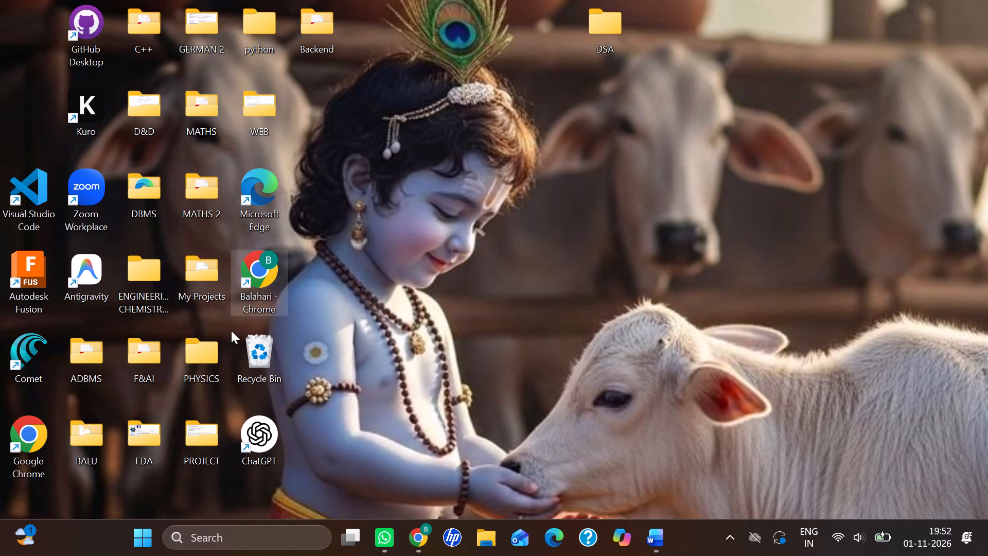
# Copy LAB REPORT 1 ADS from the Downloads folder into the desktop's DSA folder.
pyautogui.click(488, 549)
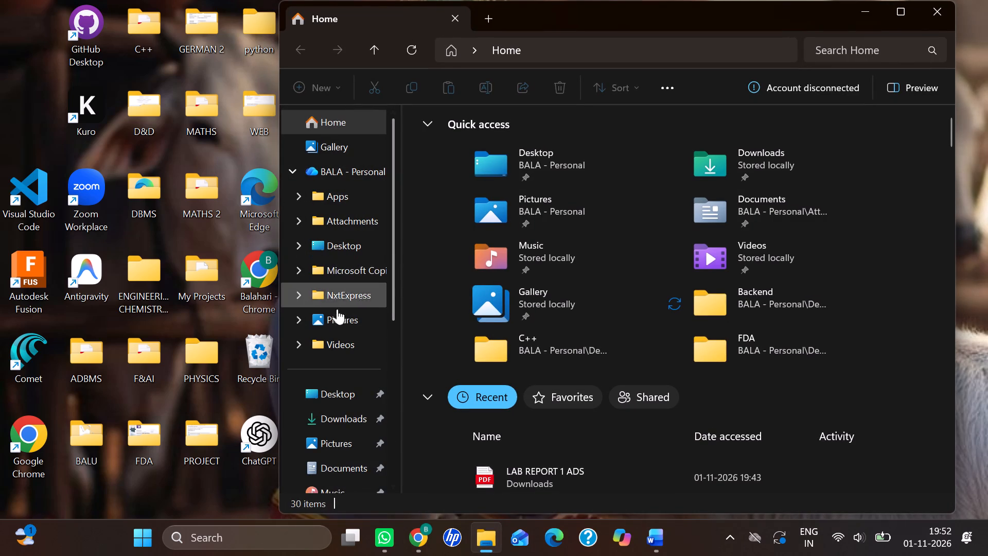
pyautogui.click(336, 410)
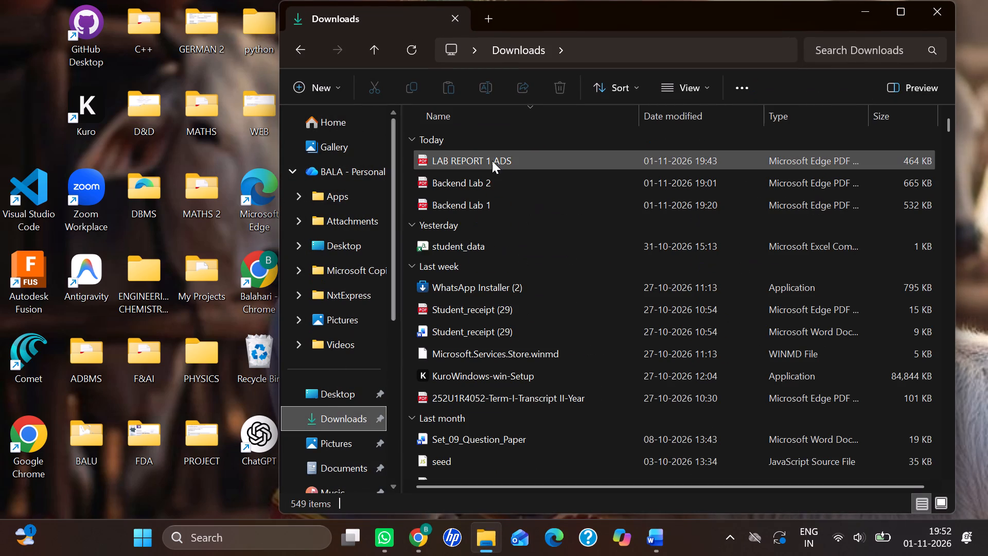
pyautogui.click(492, 158)
pyautogui.click(415, 78)
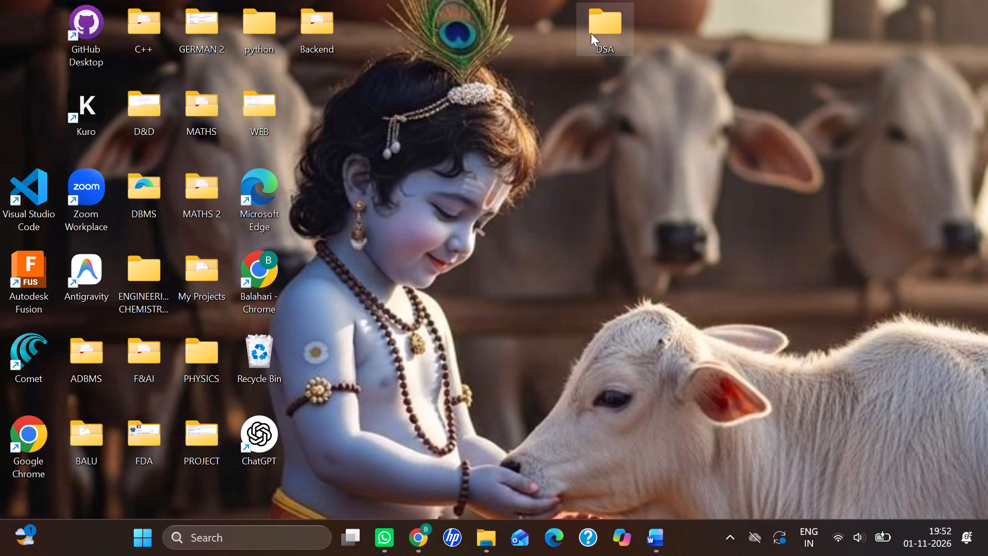
pyautogui.click(599, 24)
pyautogui.doubleClick(599, 24)
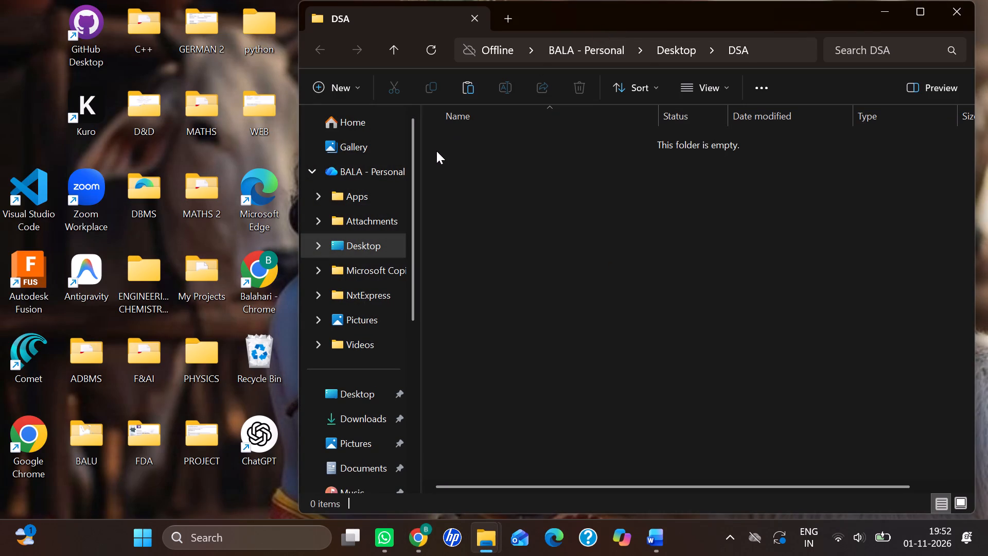
pyautogui.click(436, 152)
pyautogui.hotkey('ctrl', 'v')
# Open the LAB REPORT 1 ADS copy in the DSA folder, skim its cover, certificate and code pages, and close the PDF and folder window.
pyautogui.doubleClick(547, 136)
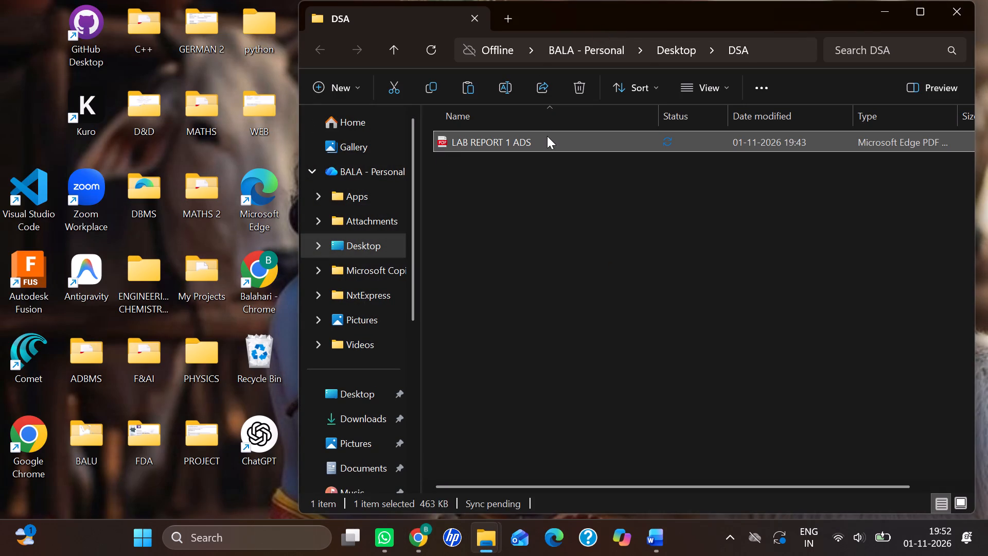
pyautogui.scroll(-20, 446, 314)
pyautogui.scroll(-1, 446, 314)
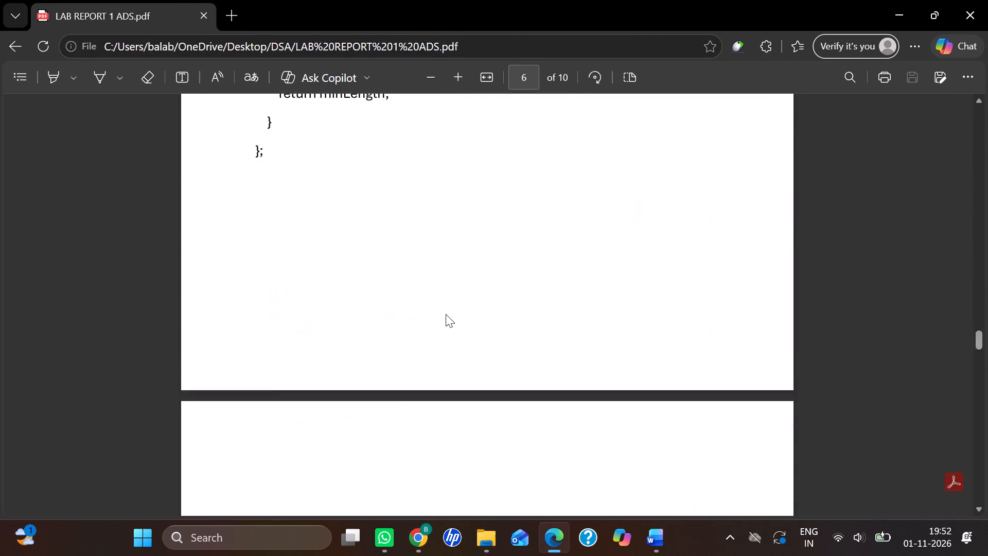
pyautogui.scroll(-8, 446, 314)
pyautogui.scroll(19, 446, 314)
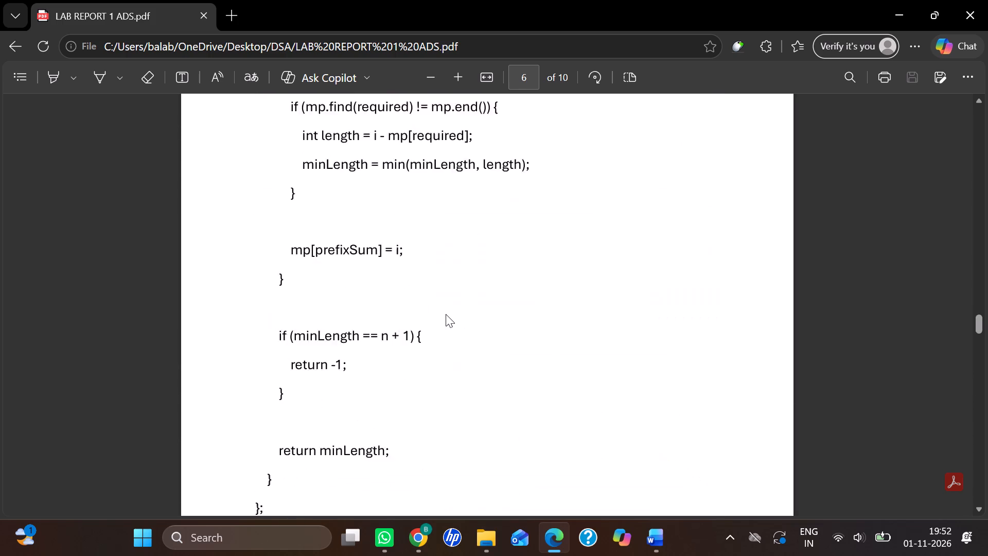
pyautogui.scroll(20, 446, 314)
pyautogui.scroll(-2, 446, 314)
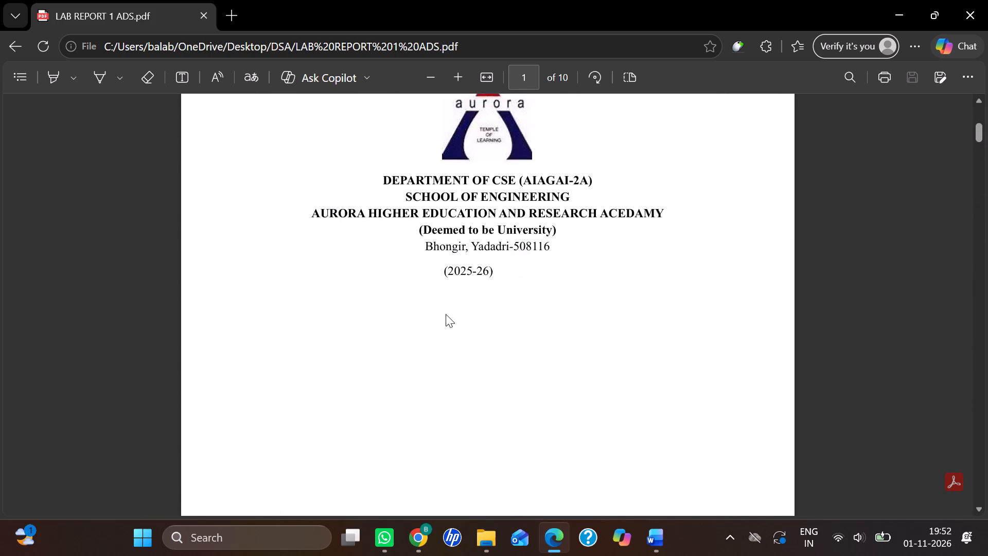
pyautogui.scroll(-5, 446, 314)
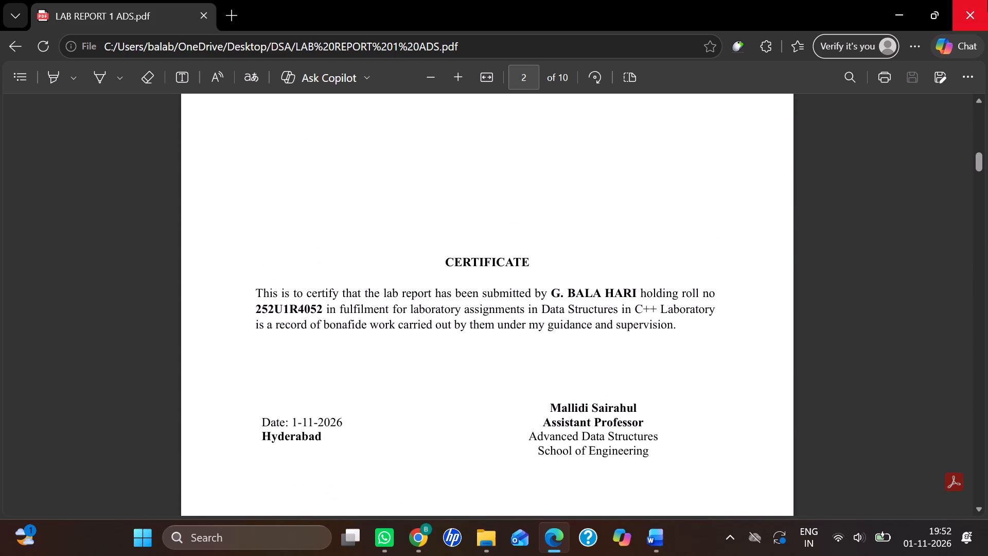
pyautogui.click(987, 0)
pyautogui.click(987, 0)
pyautogui.click(949, 12)
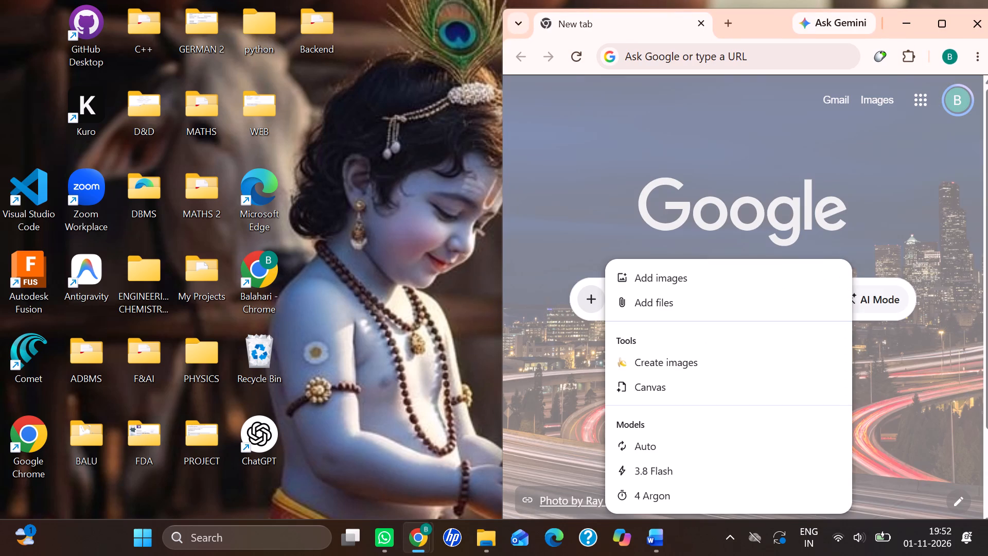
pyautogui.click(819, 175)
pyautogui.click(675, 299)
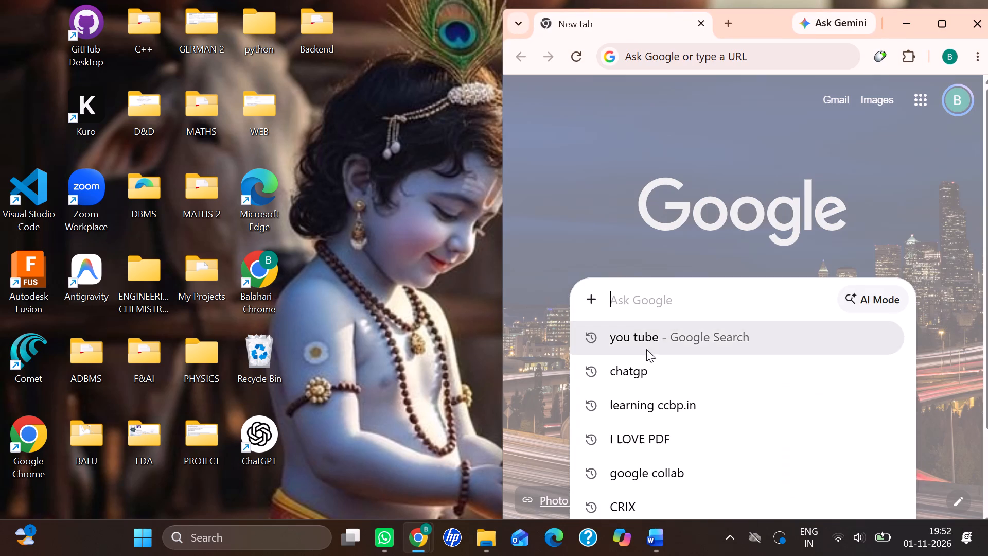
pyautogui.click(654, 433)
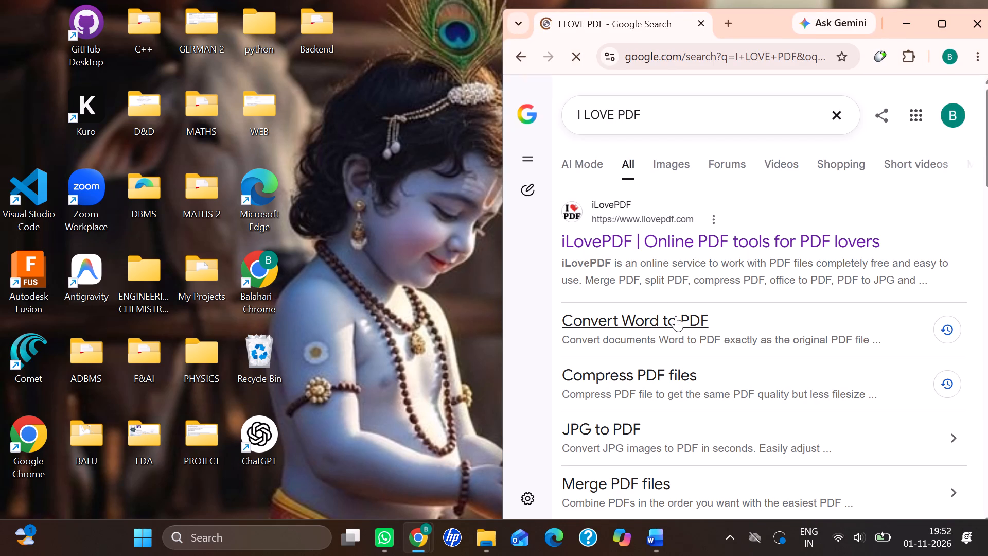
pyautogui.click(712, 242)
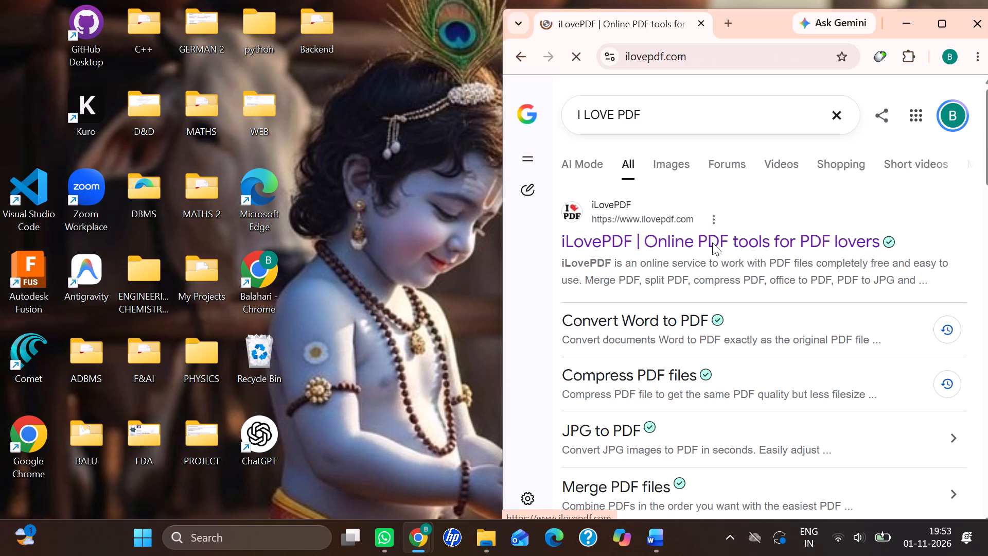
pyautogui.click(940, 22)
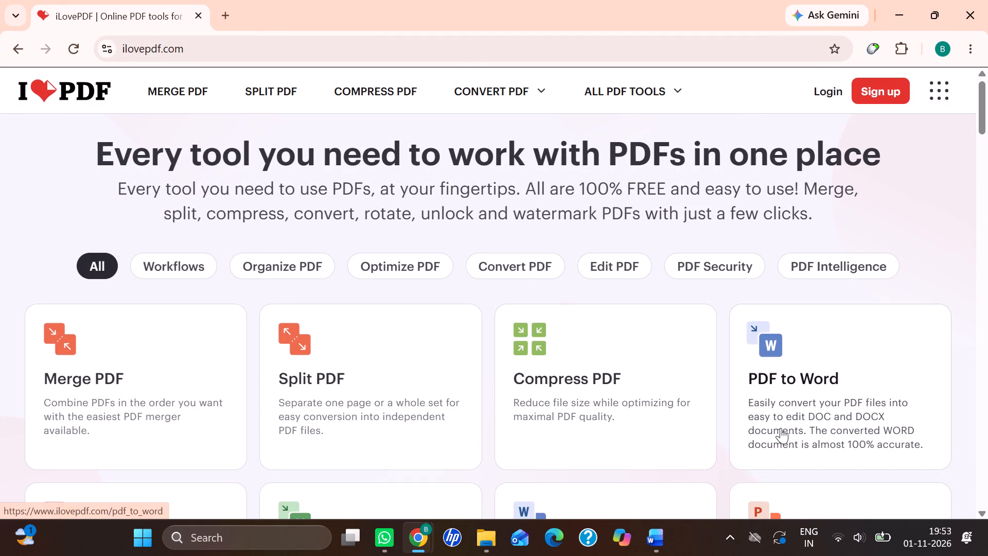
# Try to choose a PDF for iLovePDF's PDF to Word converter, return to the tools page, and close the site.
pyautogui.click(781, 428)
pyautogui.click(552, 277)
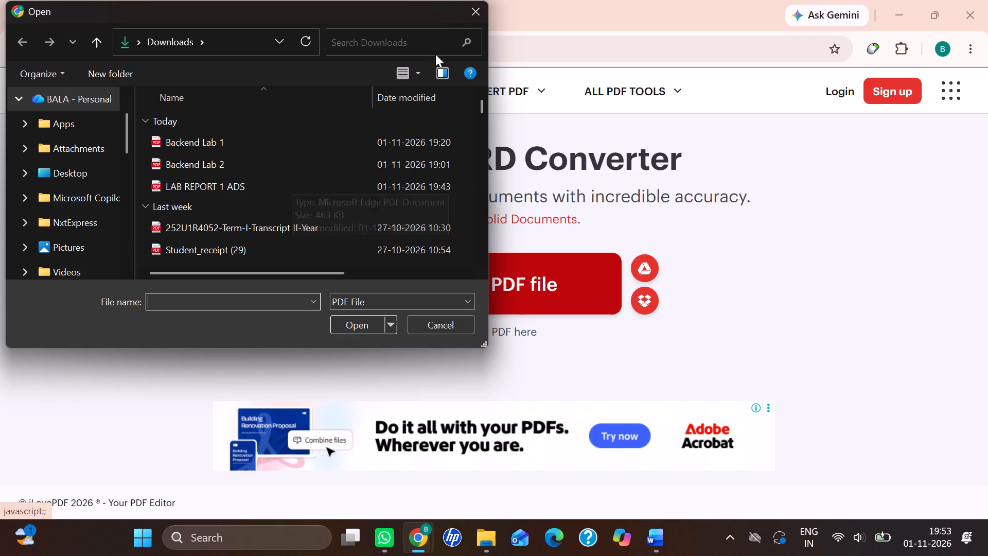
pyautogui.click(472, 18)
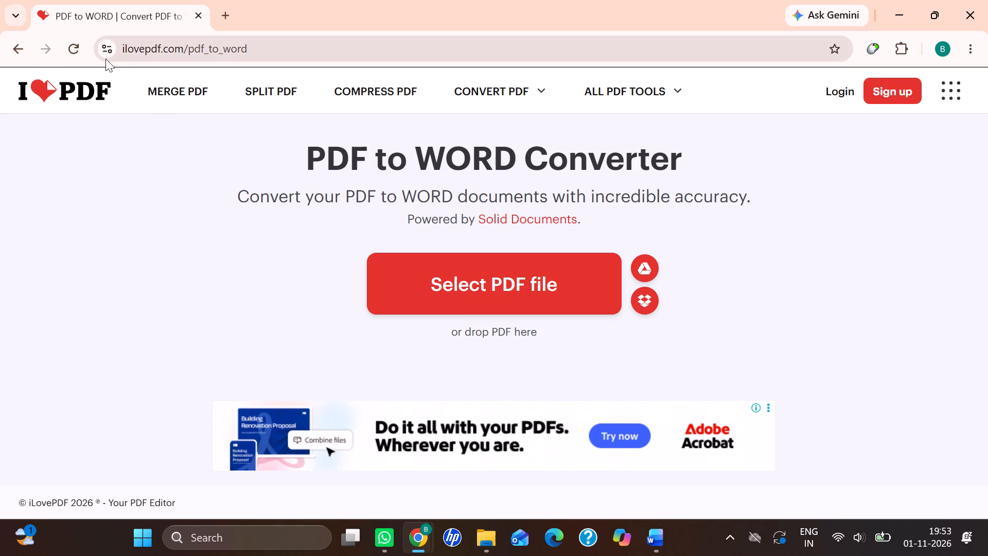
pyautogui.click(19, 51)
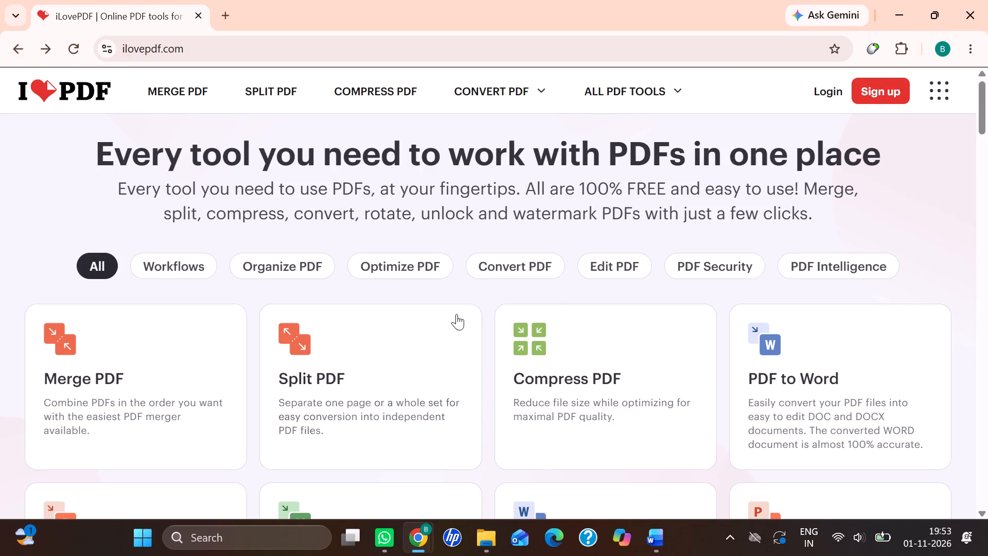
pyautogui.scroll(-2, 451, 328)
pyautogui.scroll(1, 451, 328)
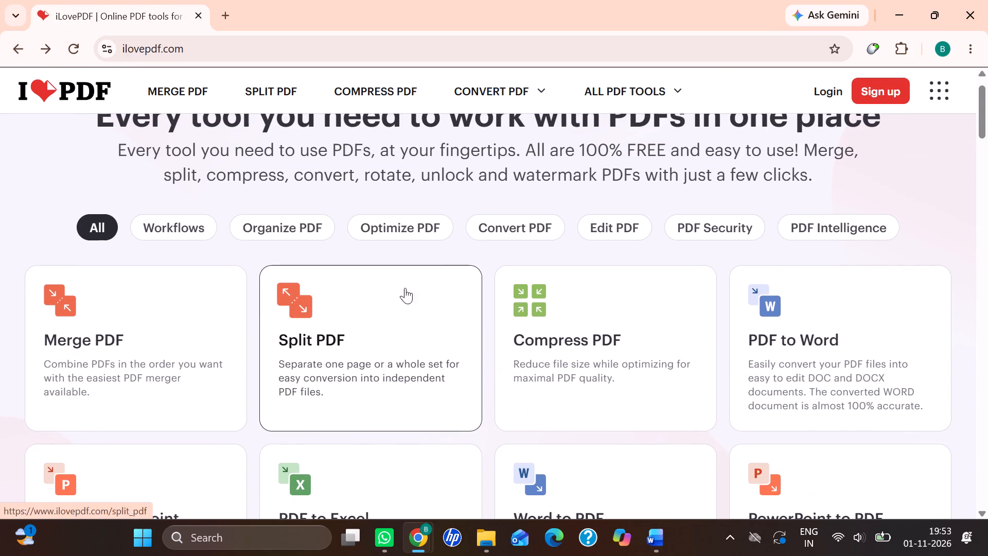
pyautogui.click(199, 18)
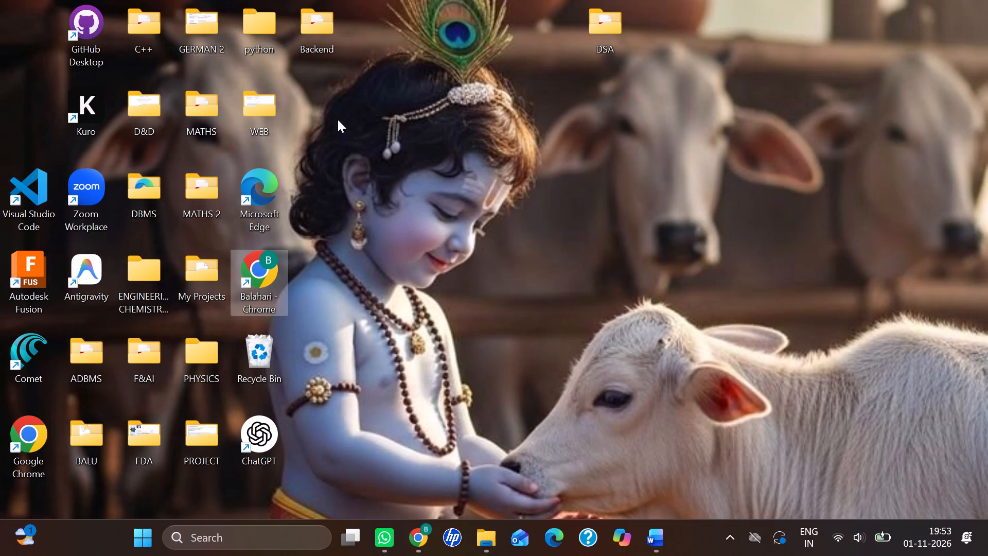
# Search Google in Chrome for pi7 pdf editor and open the Pi7 online PDF editor in a maximized window.
pyautogui.doubleClick(264, 277)
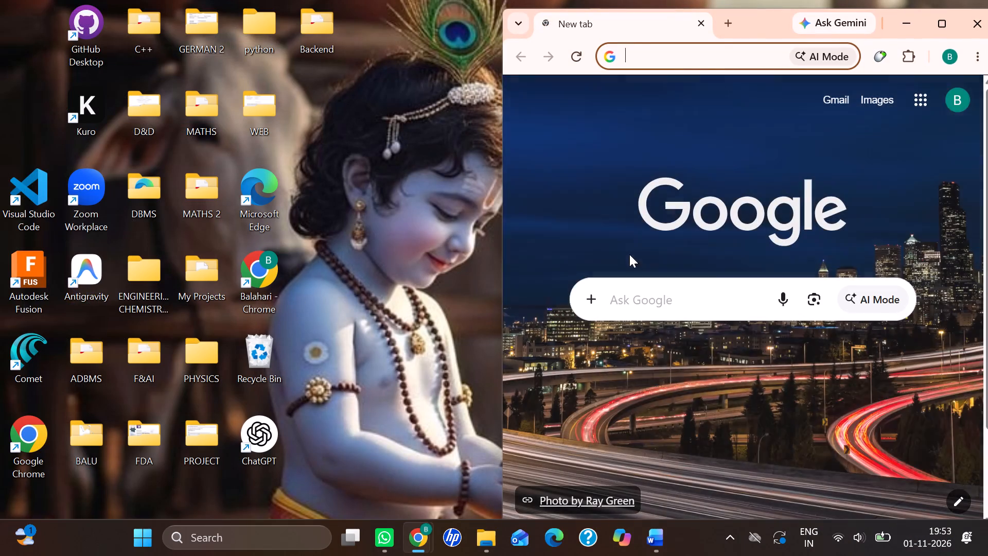
pyautogui.click(628, 292)
pyautogui.write('PI')
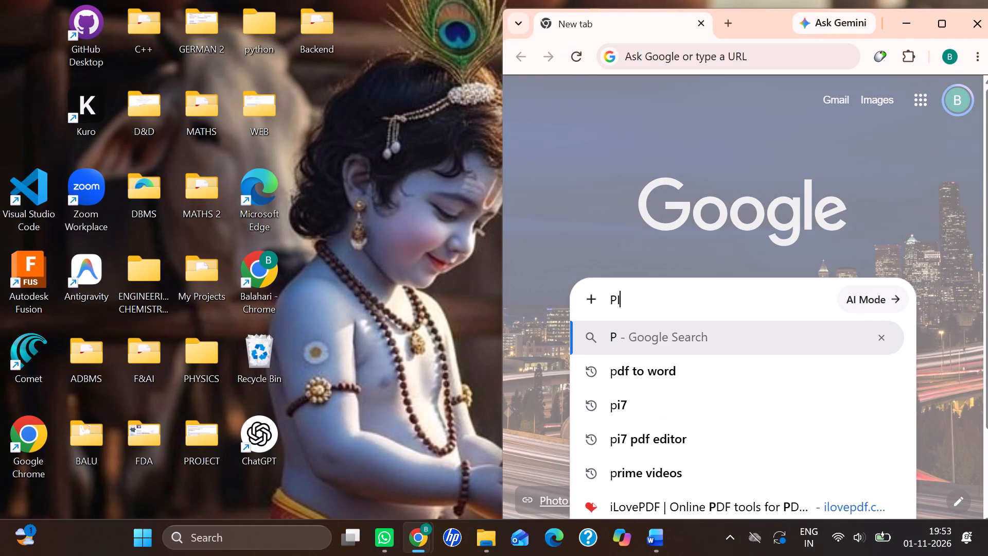
pyautogui.press('7')
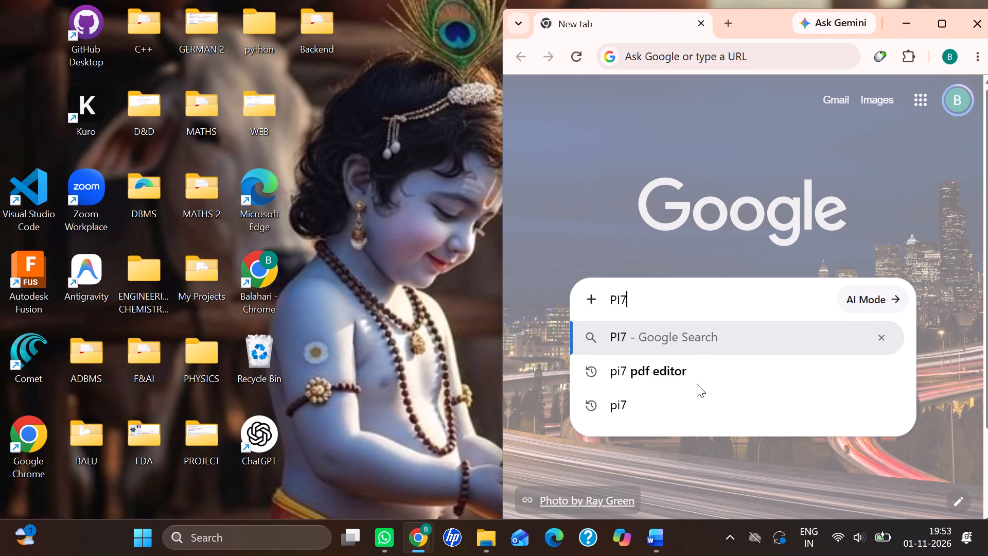
pyautogui.click(697, 384)
pyautogui.click(661, 237)
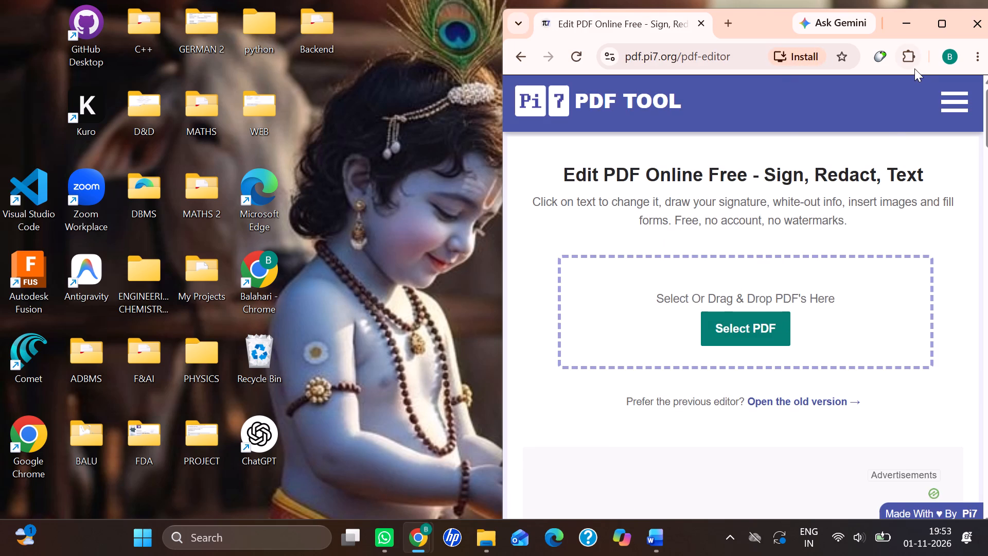
pyautogui.click(937, 25)
# Open the Backend Lab 1 PDF from Downloads in the Pi7 editor.
pyautogui.click(369, 266)
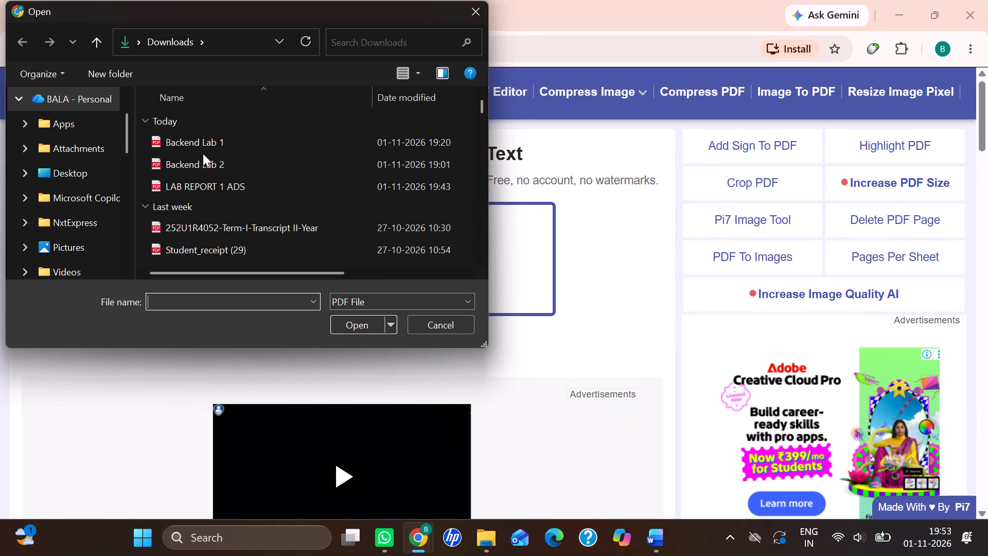
pyautogui.click(206, 149)
pyautogui.click(353, 325)
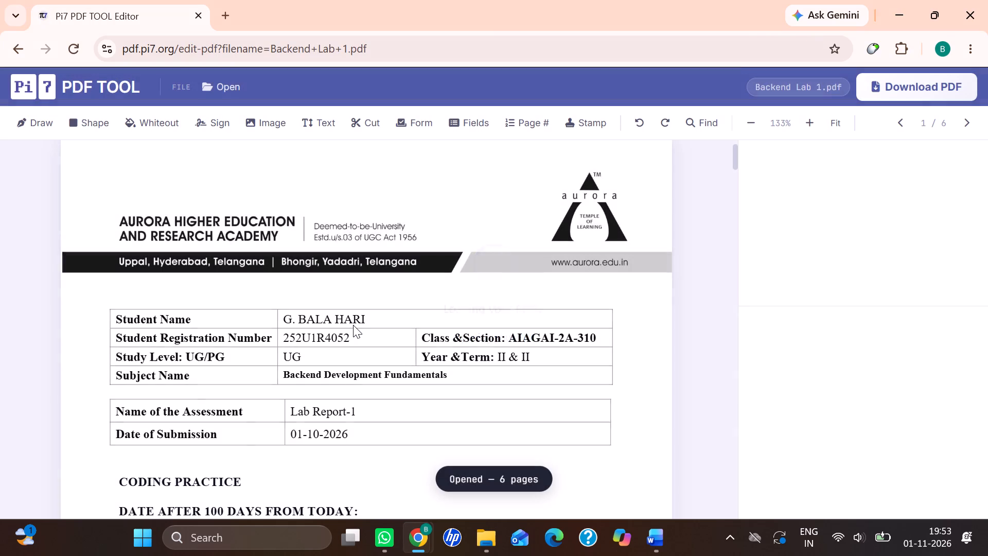
# Change the Date of Submission on the report's cover page to 01-11-2026.
pyautogui.click(319, 430)
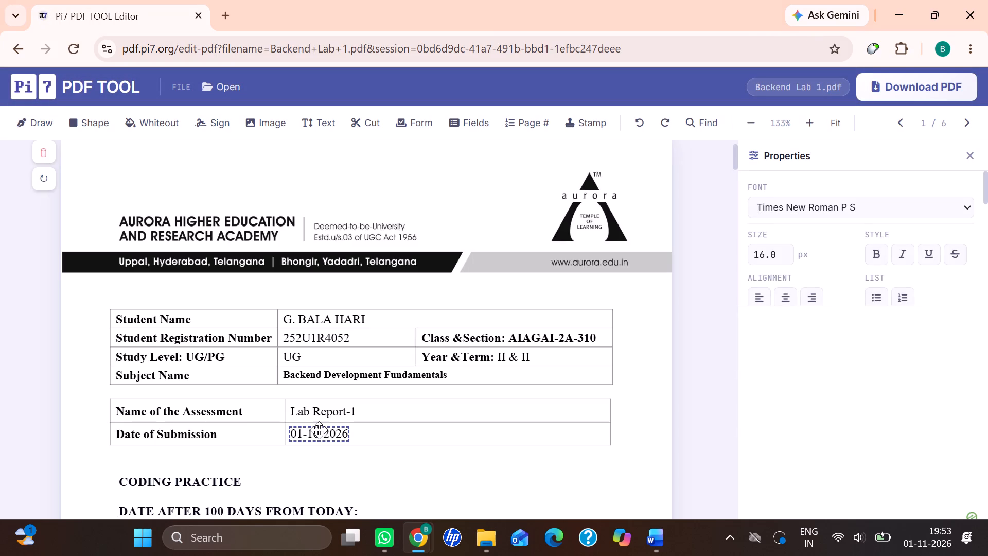
pyautogui.click(319, 430)
pyautogui.press('BackSpace')
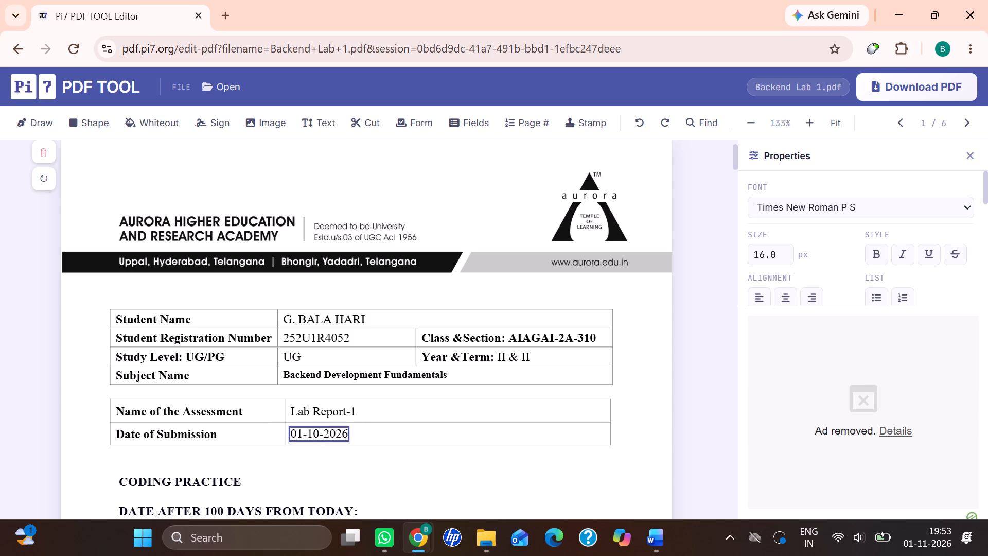
pyautogui.press('1')
pyautogui.scroll(-1, 396, 407)
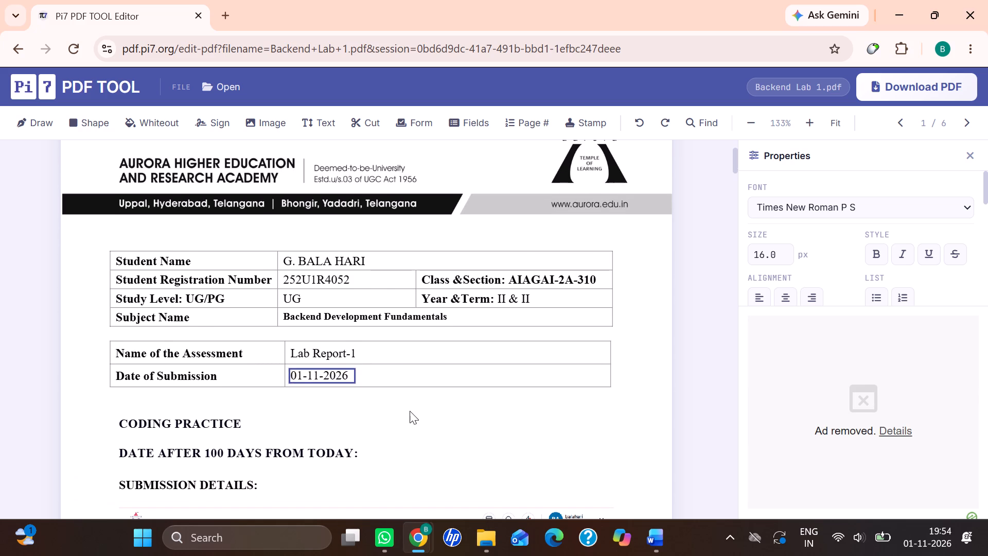
pyautogui.click(410, 411)
# Skim the remaining pages of the report, then export and download the edited PDF.
pyautogui.scroll(-4, 410, 411)
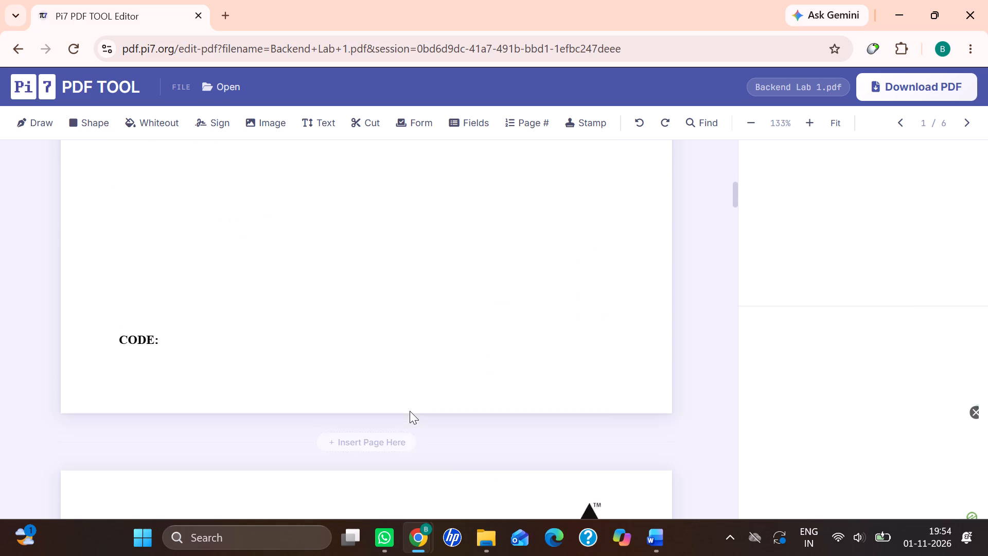
pyautogui.scroll(-9, 410, 411)
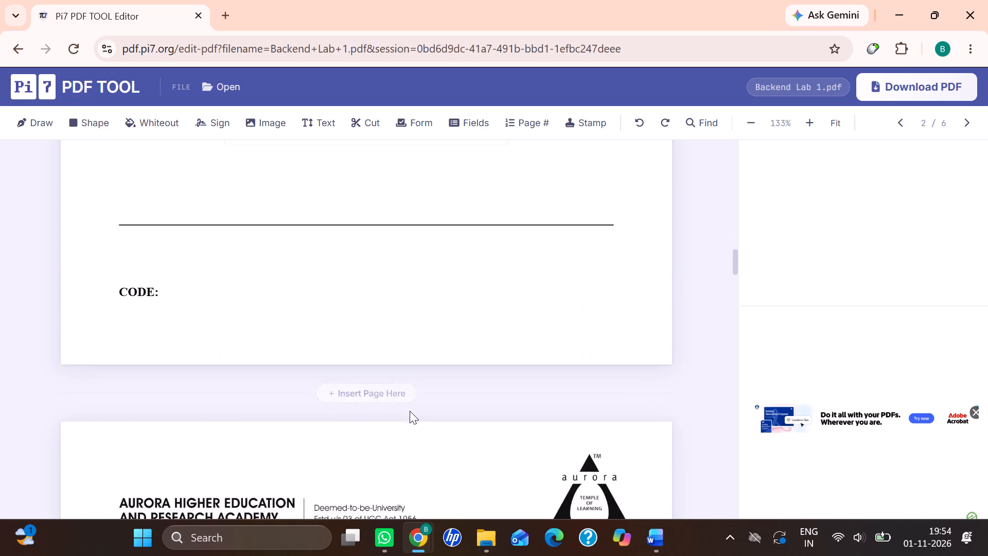
pyautogui.scroll(-12, 410, 411)
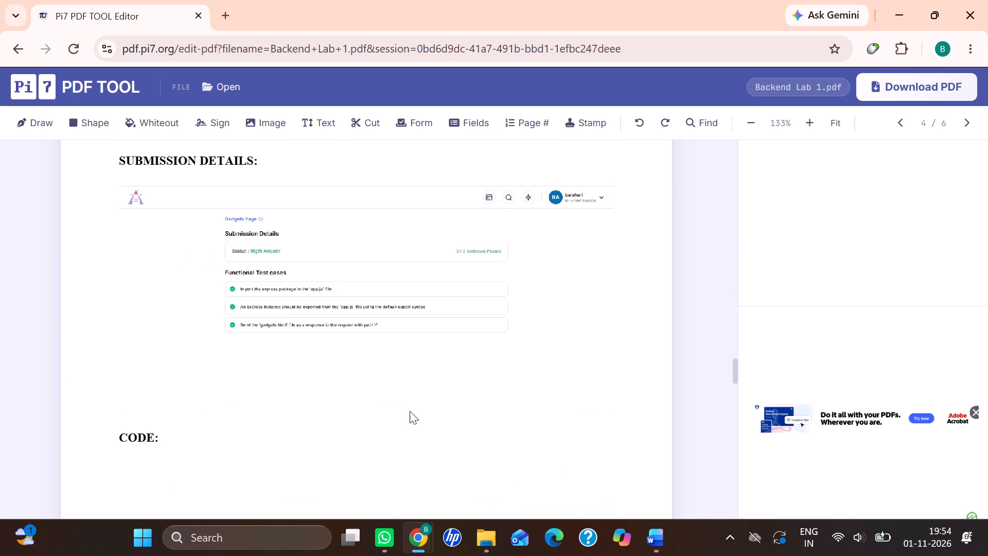
pyautogui.scroll(-4, 410, 411)
pyautogui.click(962, 86)
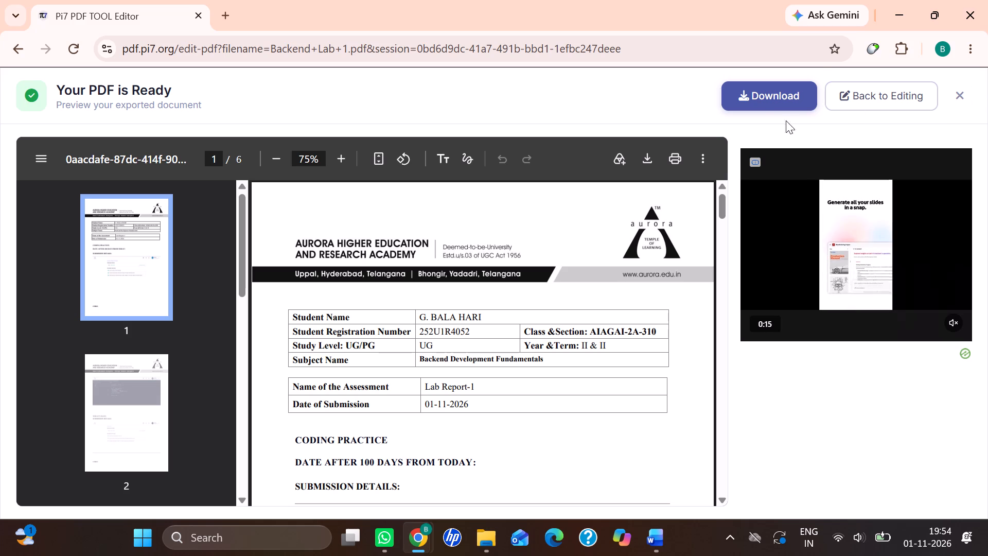
pyautogui.click(749, 106)
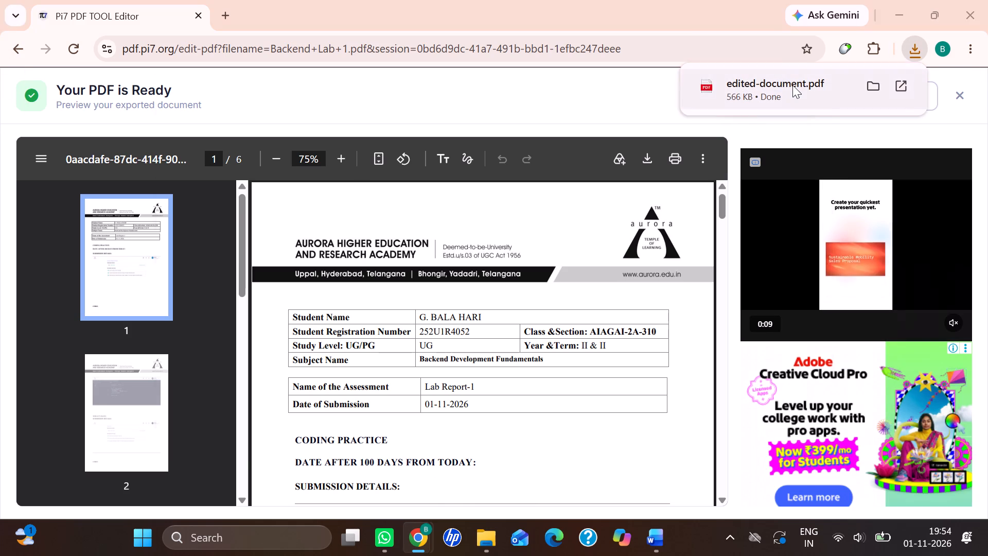
# Open edited-document from the Downloads folder to check its first page, then minimize the PDF and close the folder window.
pyautogui.click(485, 533)
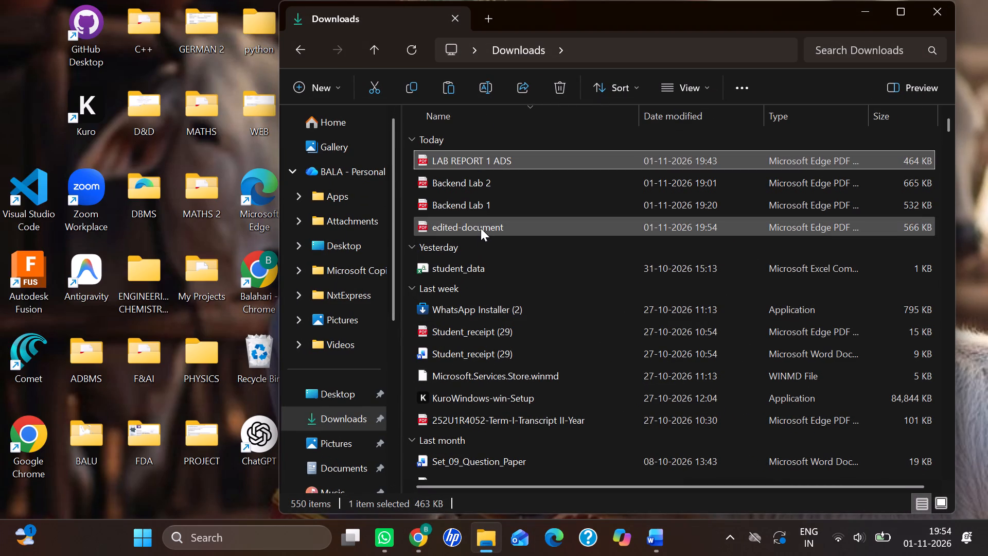
pyautogui.doubleClick(481, 228)
pyautogui.scroll(4, 454, 267)
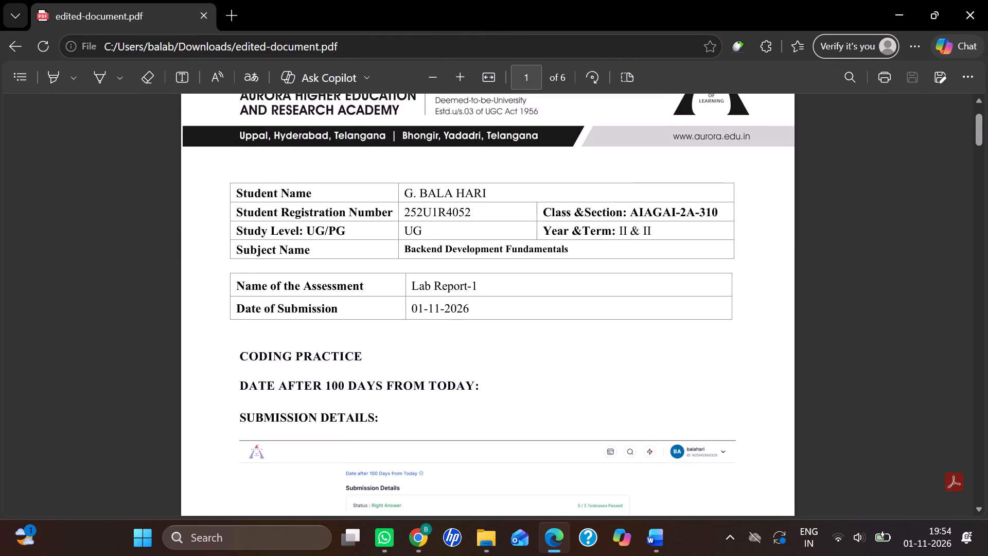
pyautogui.scroll(6, 454, 267)
pyautogui.click(903, 0)
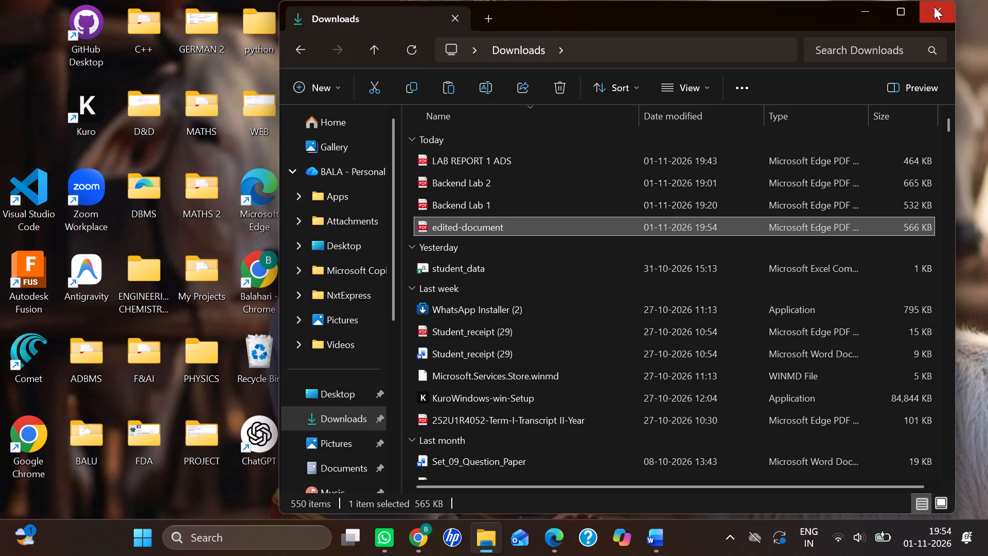
pyautogui.click(934, 7)
# Reopen the Downloads folder and delete the original Backend Lab 1 PDF.
pyautogui.click(476, 553)
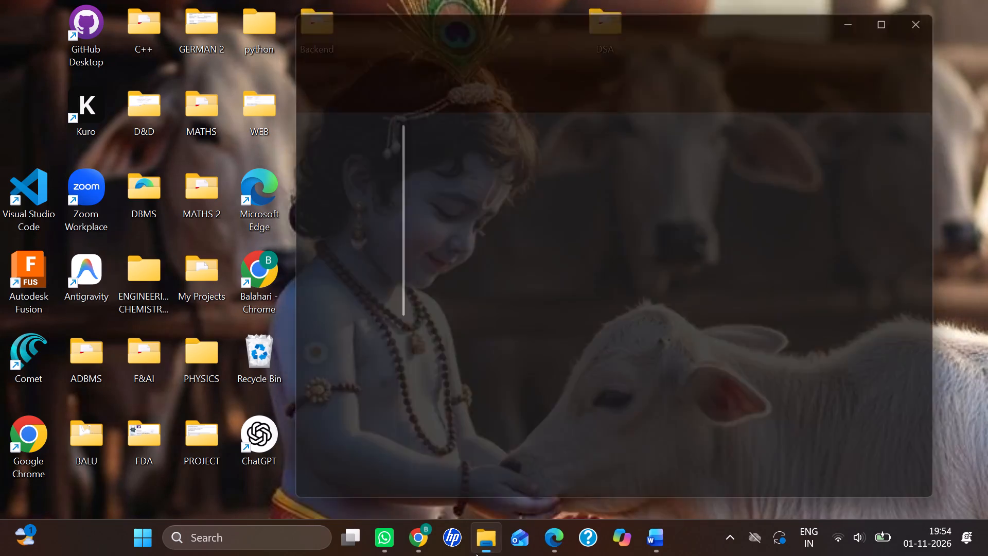
pyautogui.click(342, 417)
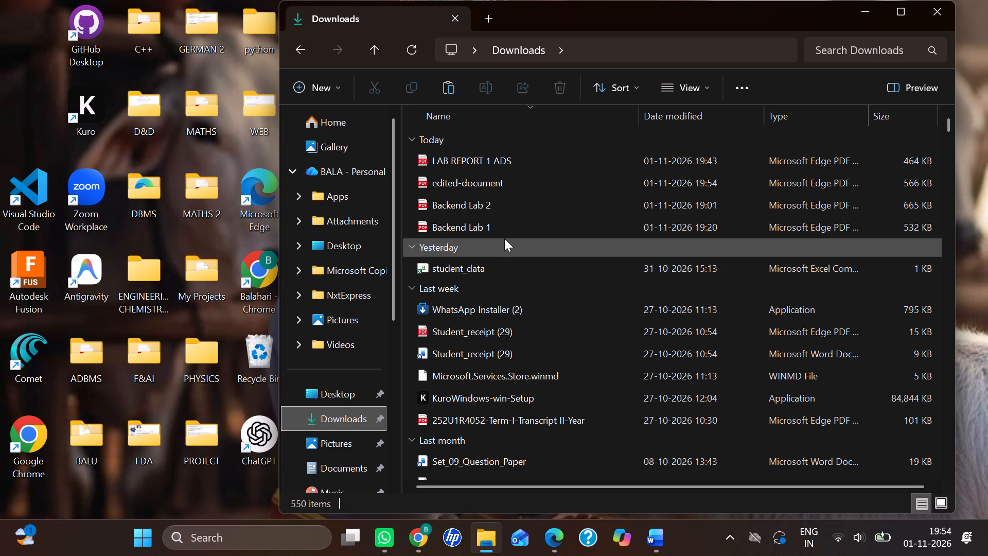
pyautogui.click(518, 219)
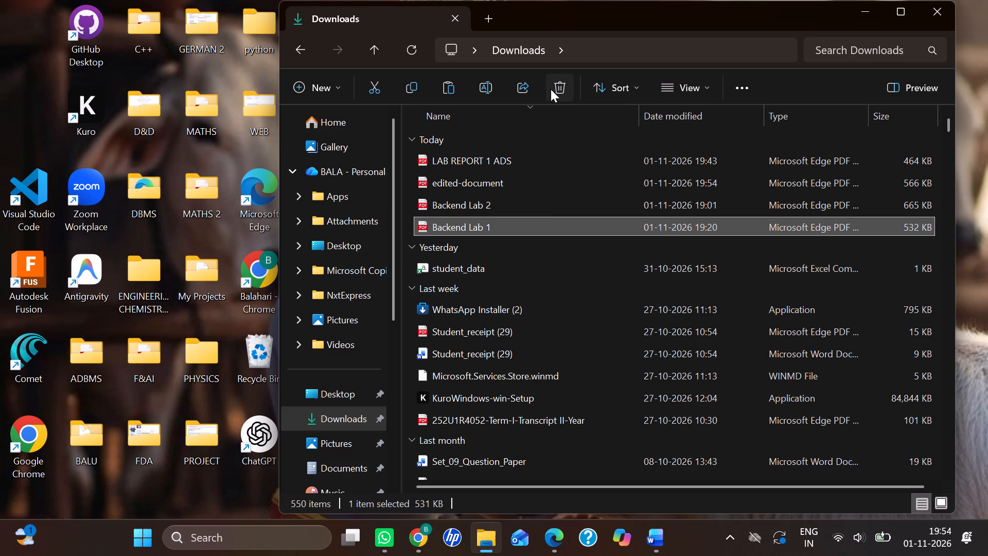
pyautogui.click(552, 89)
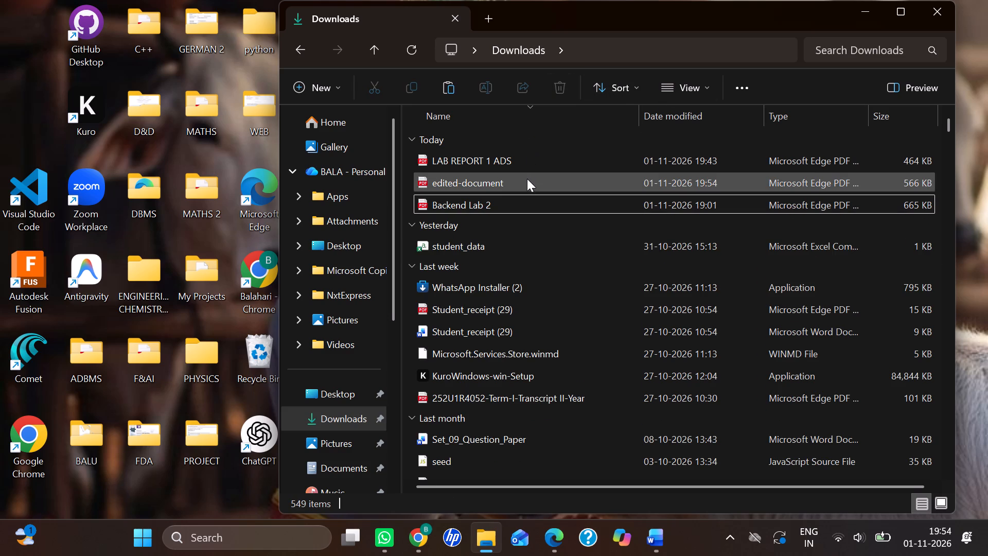
# Rename the edited-document PDF in Downloads as Backend Lab 1.
pyautogui.click(527, 179)
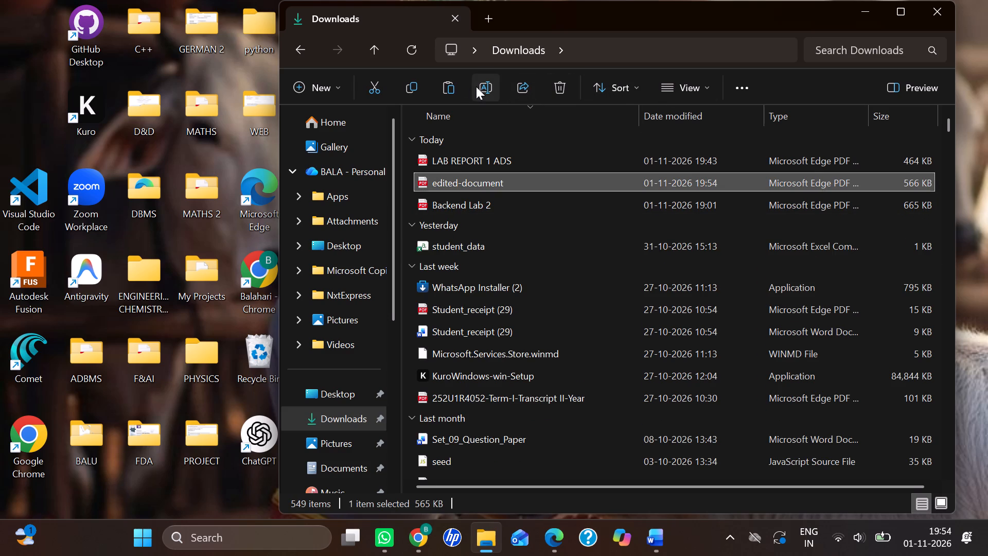
pyautogui.click(476, 86)
pyautogui.press('BackSpace')
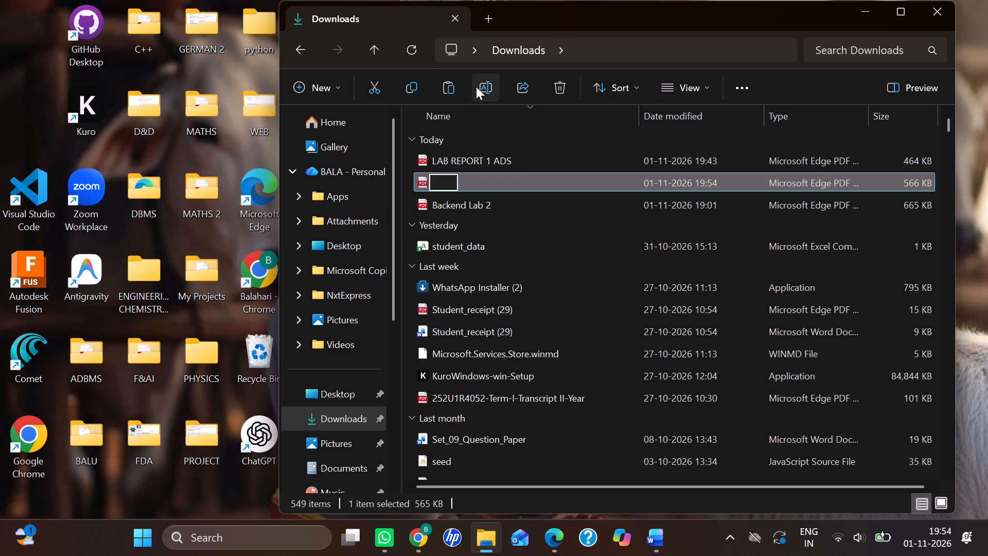
pyautogui.write('ack')
pyautogui.write('end')
pyautogui.press('space')
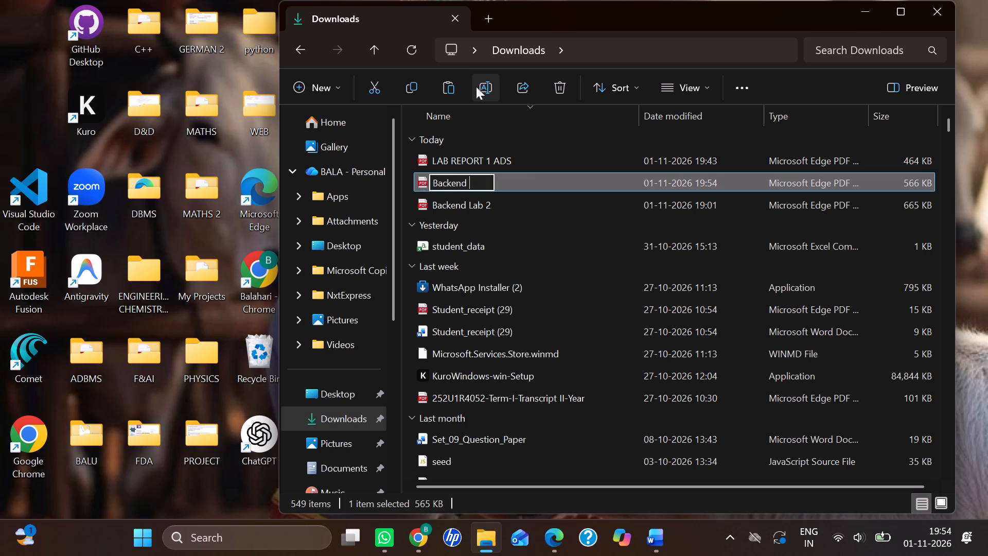
pyautogui.write('Lab')
pyautogui.press('space')
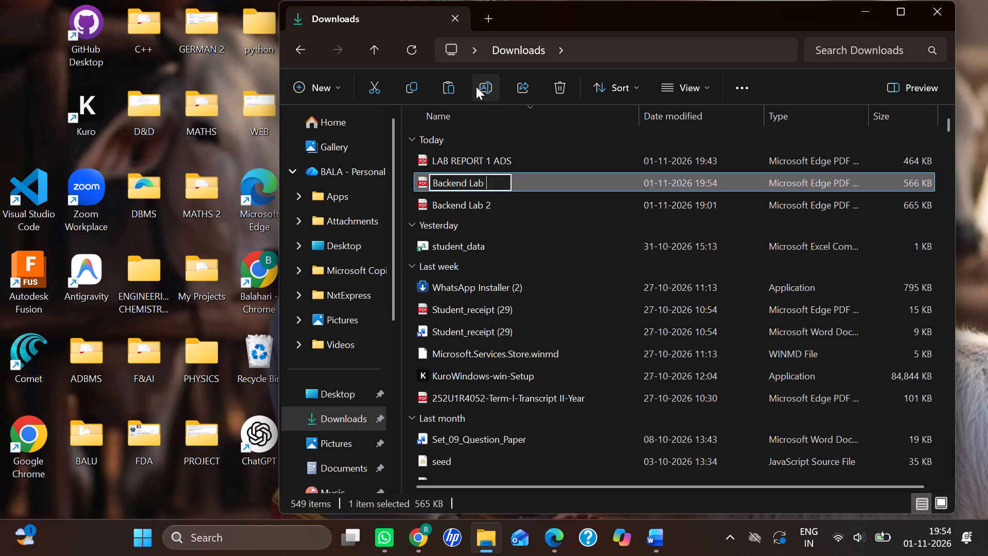
pyautogui.press('1')
pyautogui.click(560, 136)
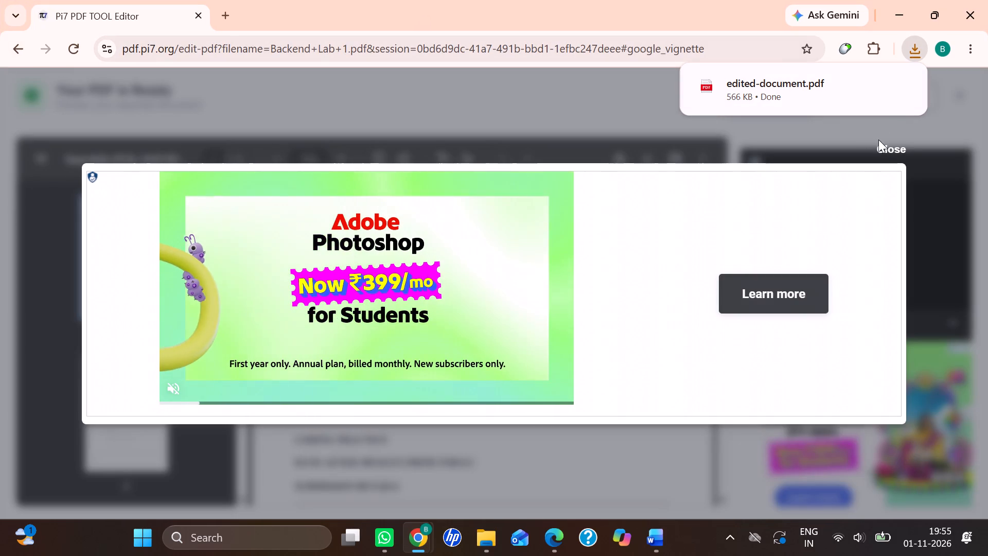
# Return to Chrome, dismiss the advertisement, leave the export preview, reload the editor and go back to Pi7's PDF selection page.
pyautogui.click(904, 144)
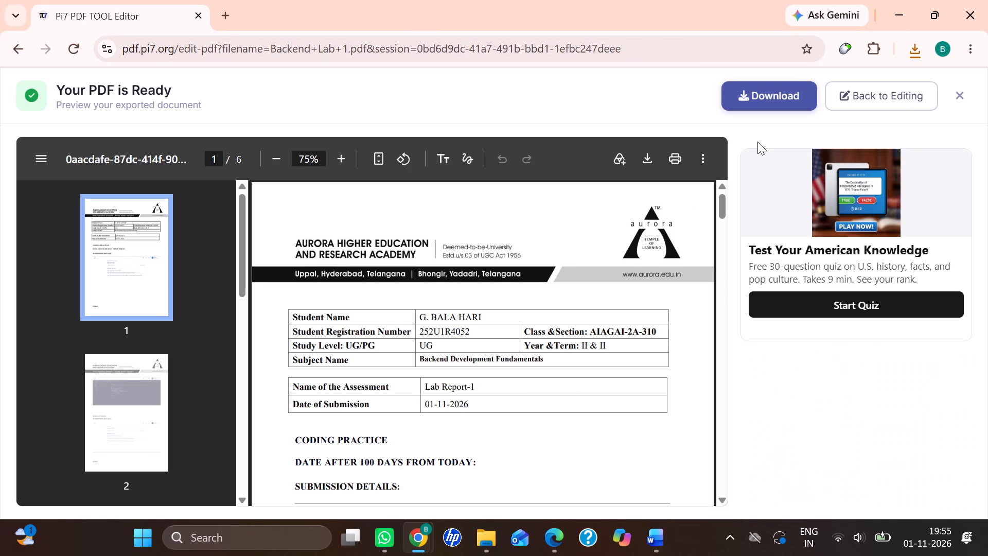
pyautogui.click(922, 88)
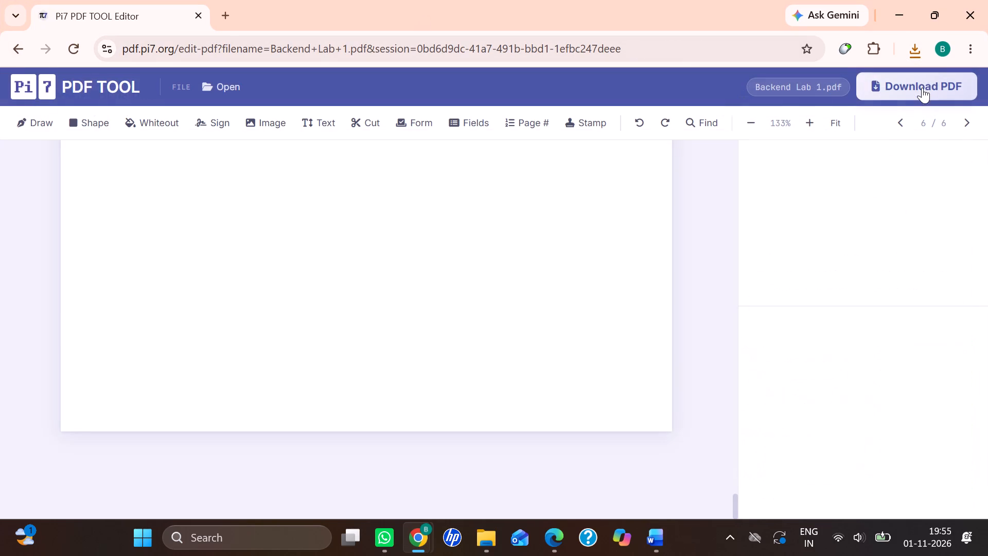
pyautogui.scroll(16, 88, 175)
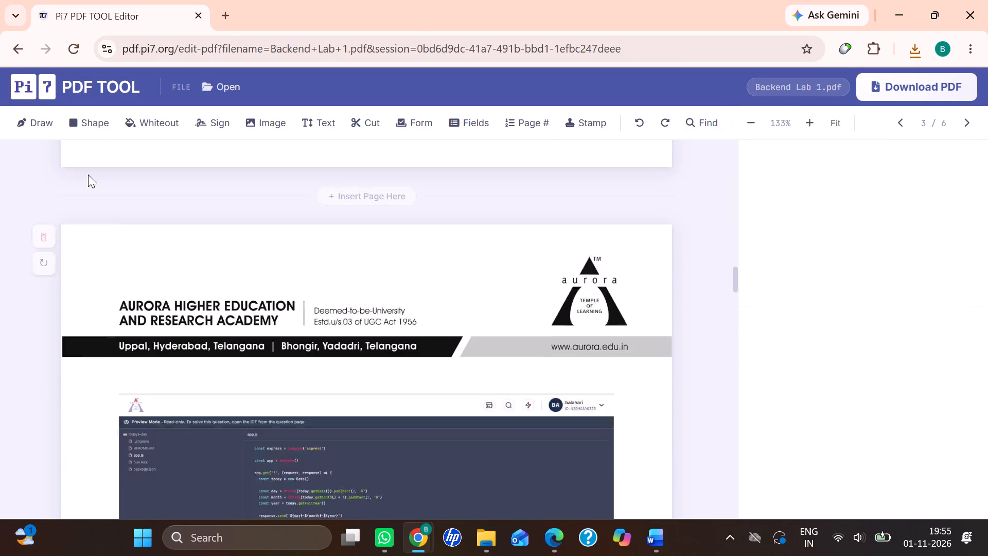
pyautogui.scroll(5, 88, 175)
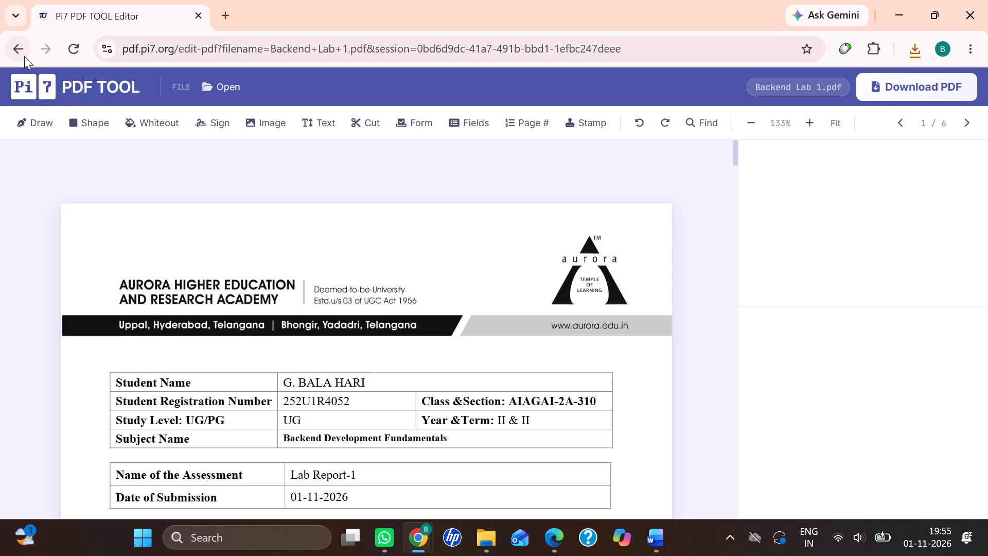
pyautogui.hotkey('ctrl', 'r')
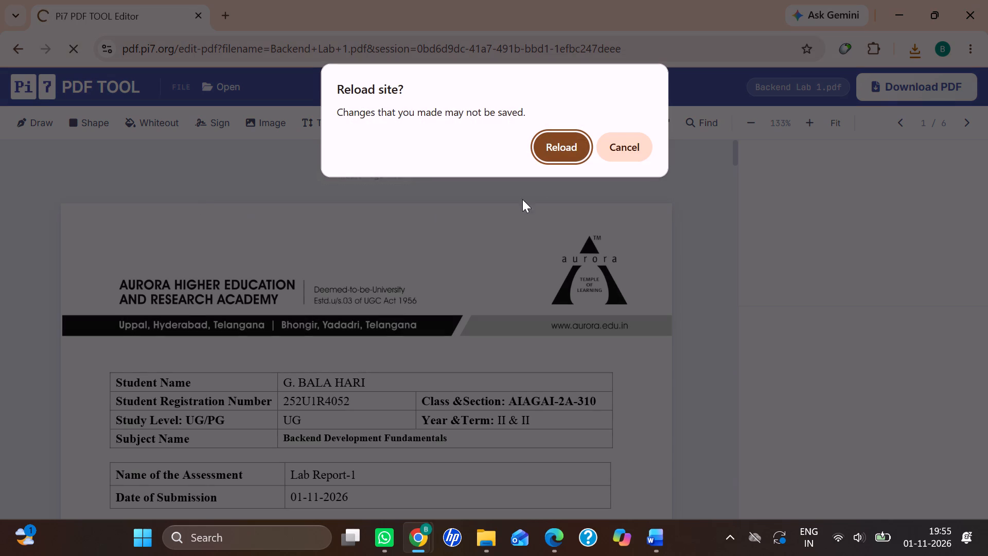
pyautogui.click(549, 145)
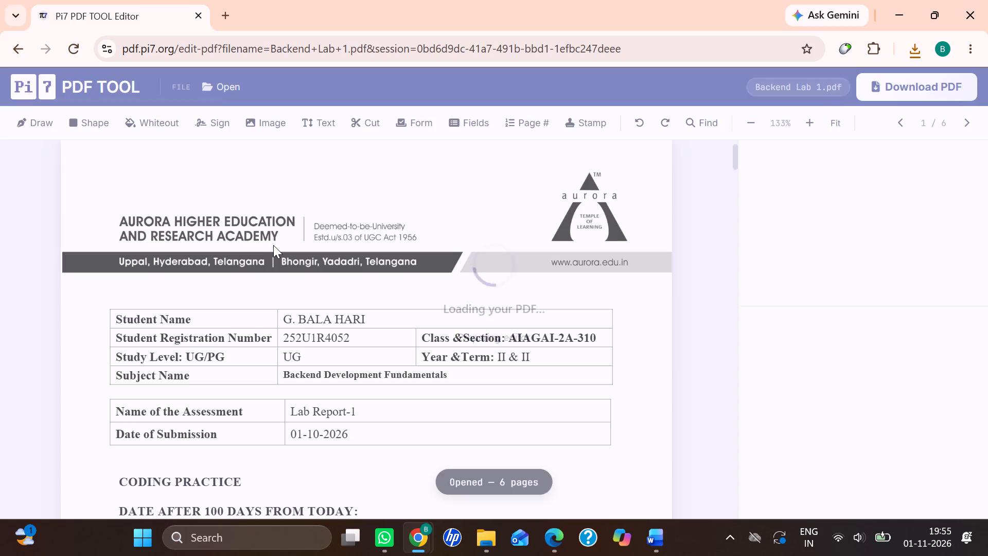
pyautogui.click(13, 52)
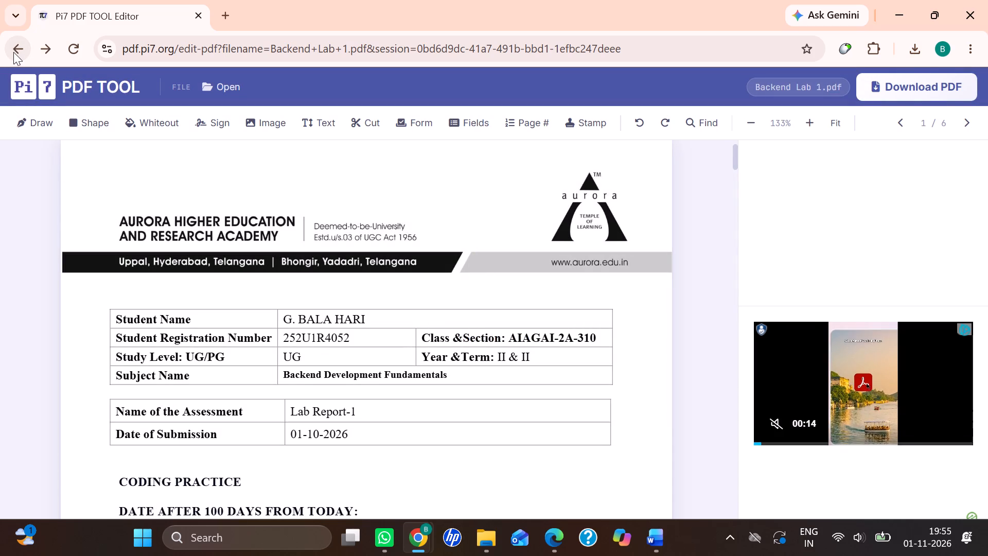
pyautogui.hscroll(10, 209, 226)
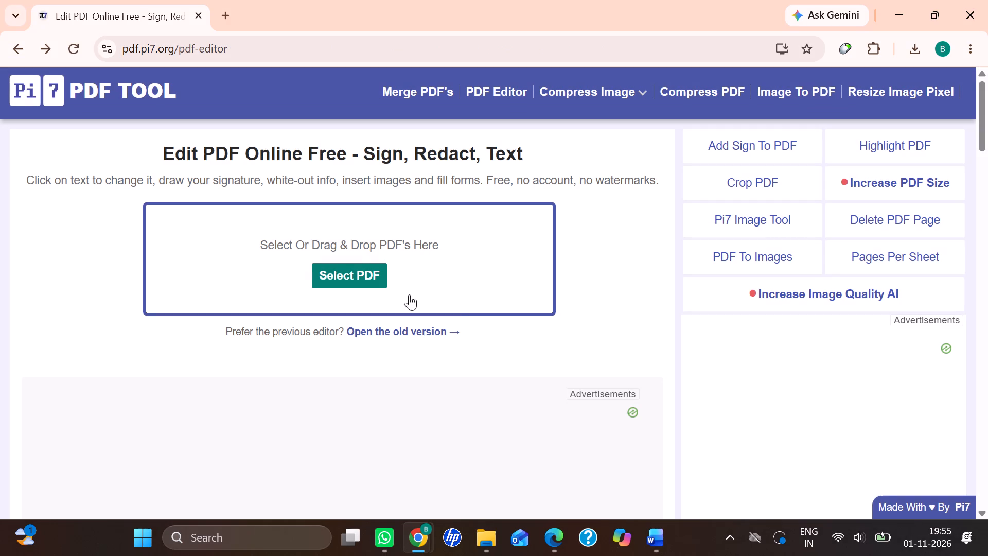
# Load the Backend Lab 2 PDF from the Downloads folder into the Pi7 editor.
pyautogui.click(391, 275)
pyautogui.click(372, 277)
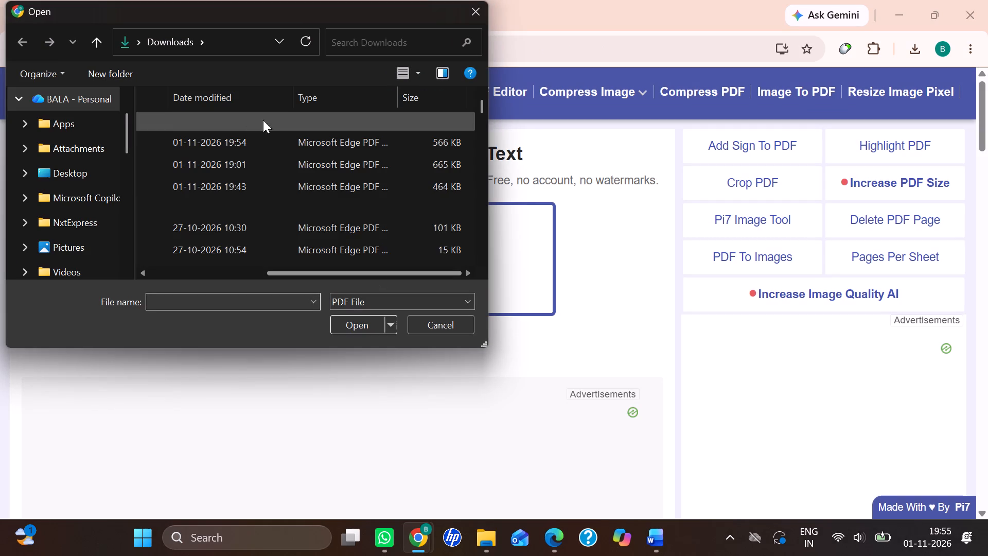
pyautogui.scroll(-1, 75, 240)
pyautogui.scroll(1, 75, 240)
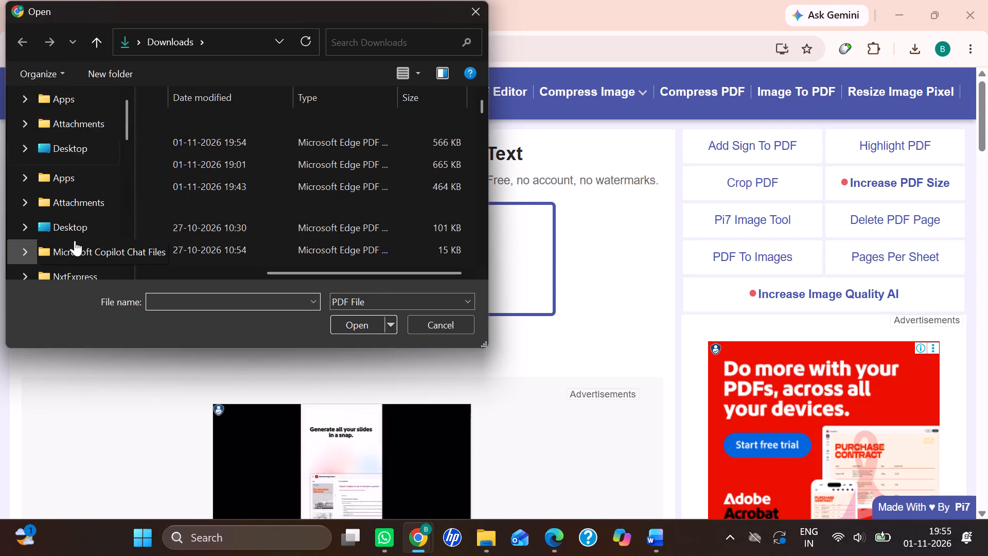
pyautogui.scroll(1, 75, 240)
pyautogui.scroll(-2, 73, 255)
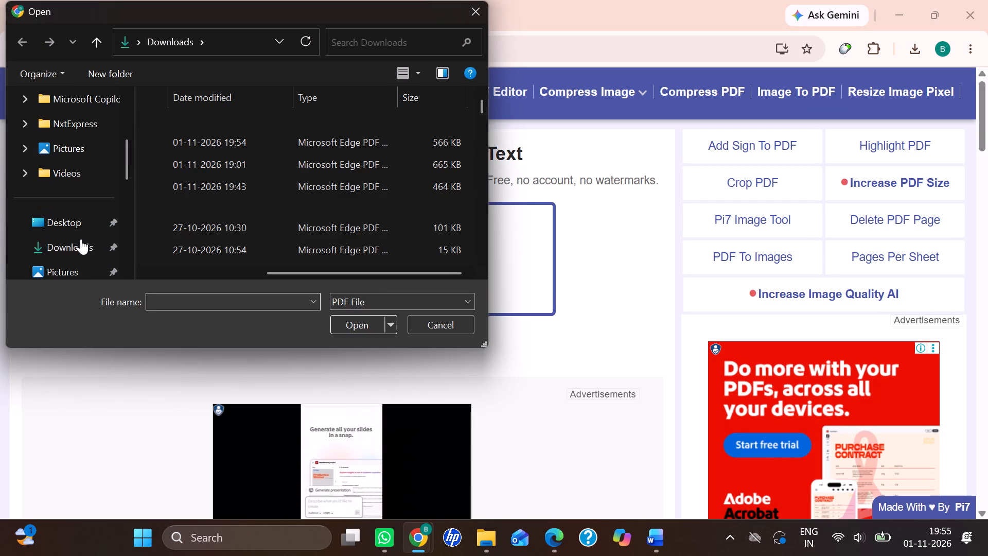
pyautogui.click(81, 240)
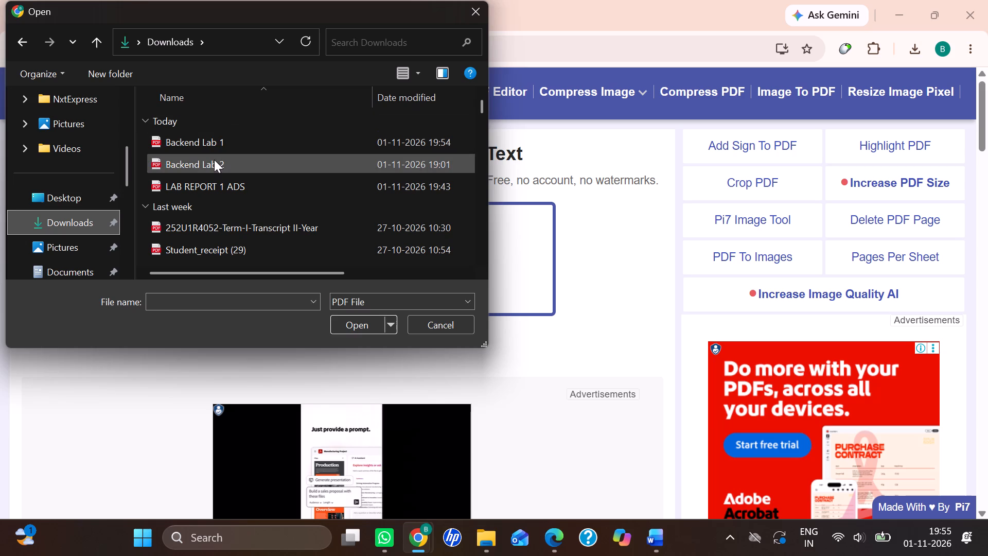
pyautogui.click(214, 160)
pyautogui.click(354, 323)
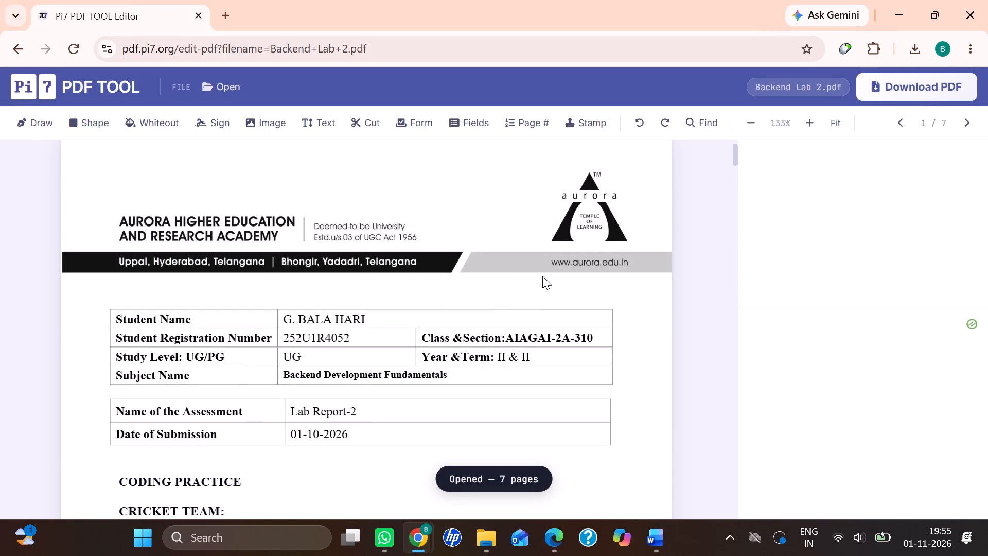
# Change the Date of Submission on the first page of Backend Lab 2 to 01-11-2026.
pyautogui.click(316, 426)
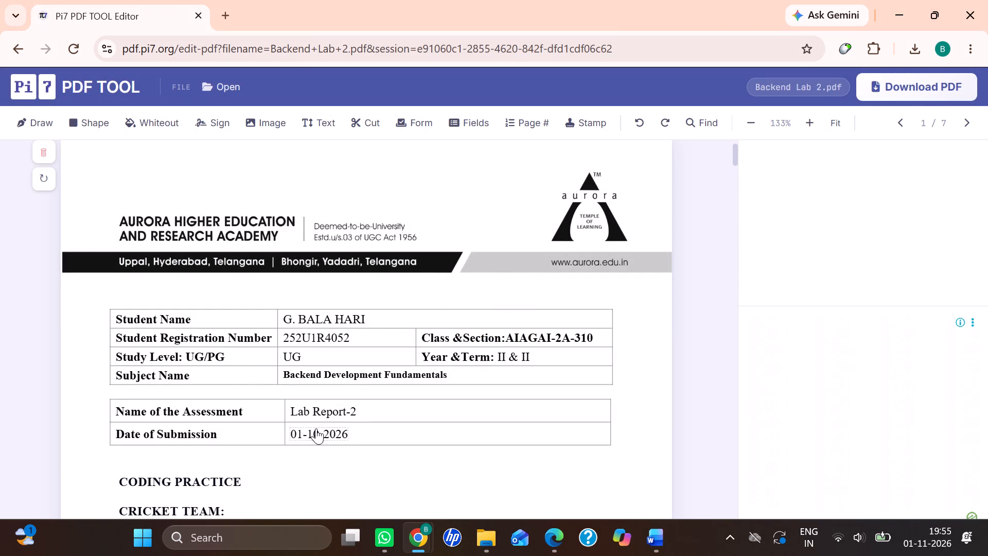
pyautogui.click(316, 428)
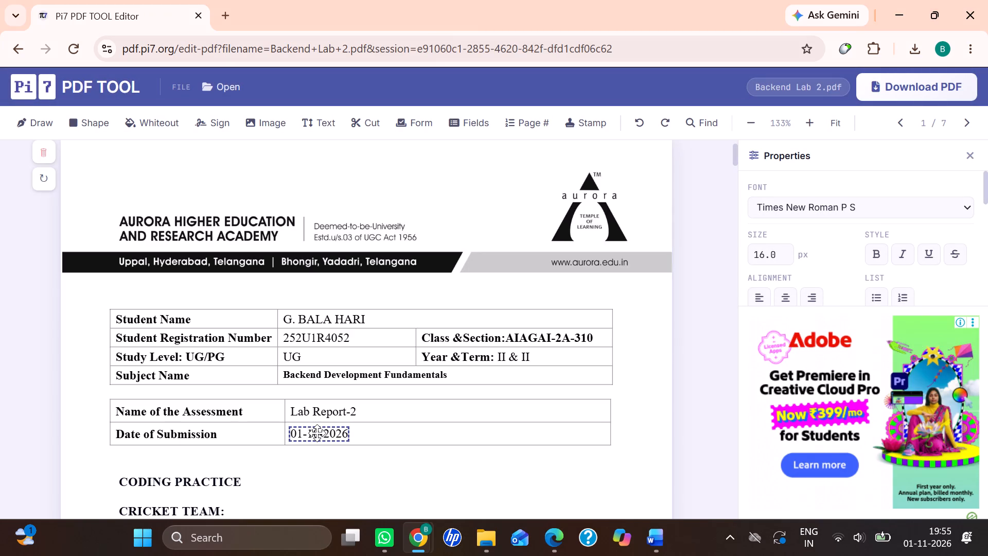
pyautogui.click(317, 433)
pyautogui.press('BackSpace')
pyautogui.press('1')
pyautogui.click(633, 390)
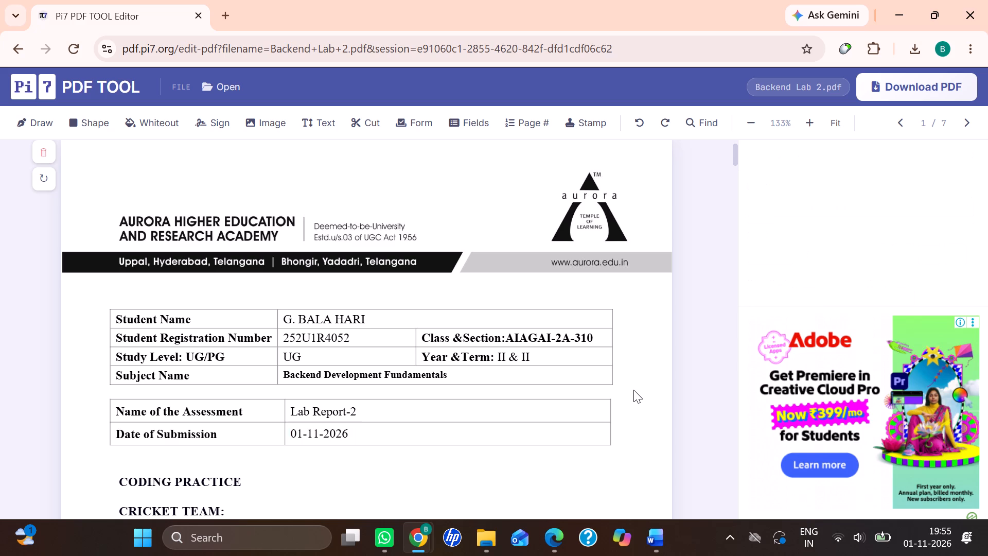
# Export the edited Backend Lab 2 PDF and download it.
pyautogui.click(913, 96)
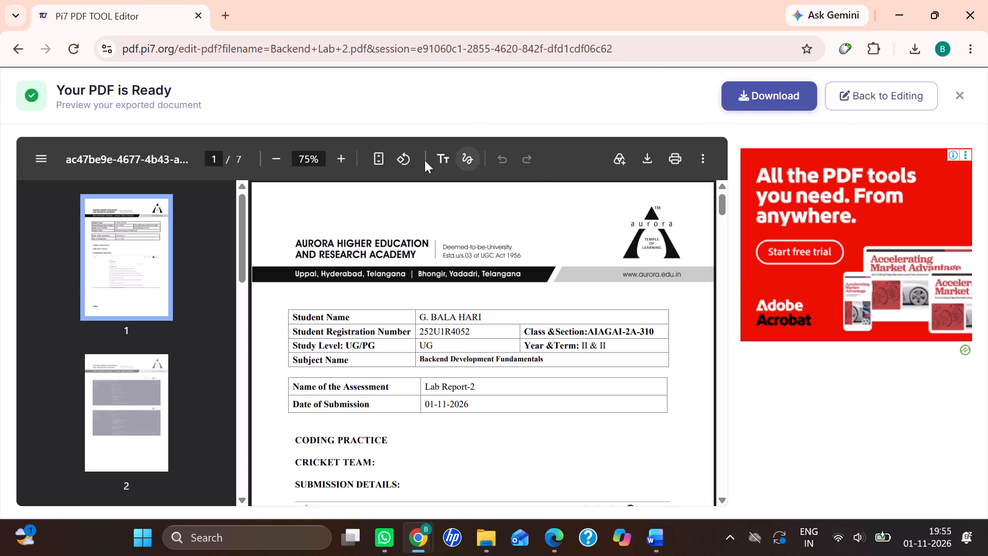
pyautogui.click(801, 93)
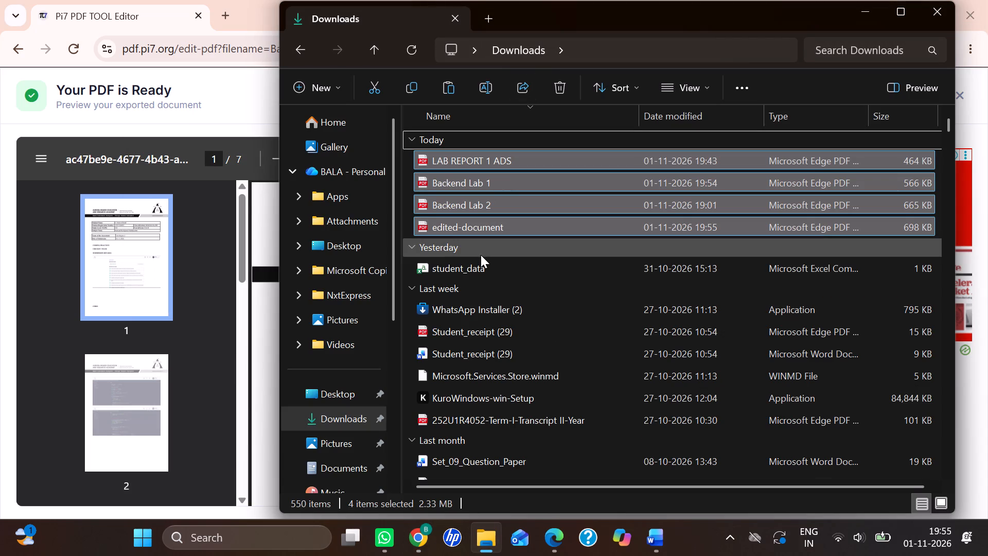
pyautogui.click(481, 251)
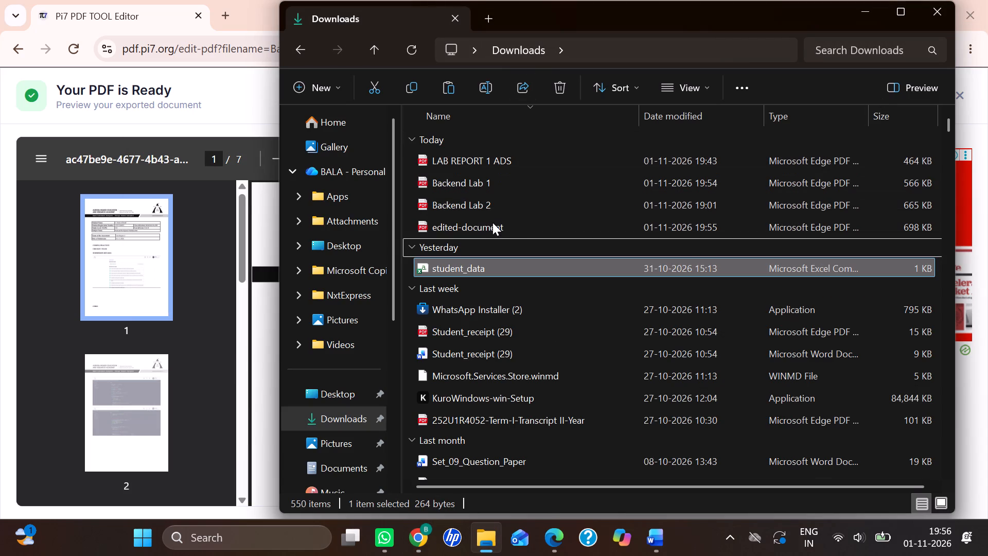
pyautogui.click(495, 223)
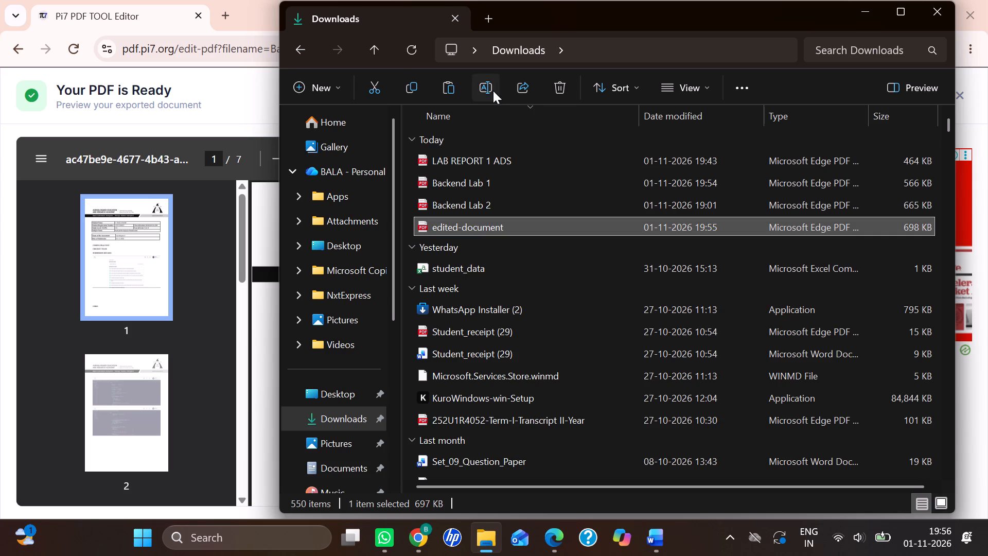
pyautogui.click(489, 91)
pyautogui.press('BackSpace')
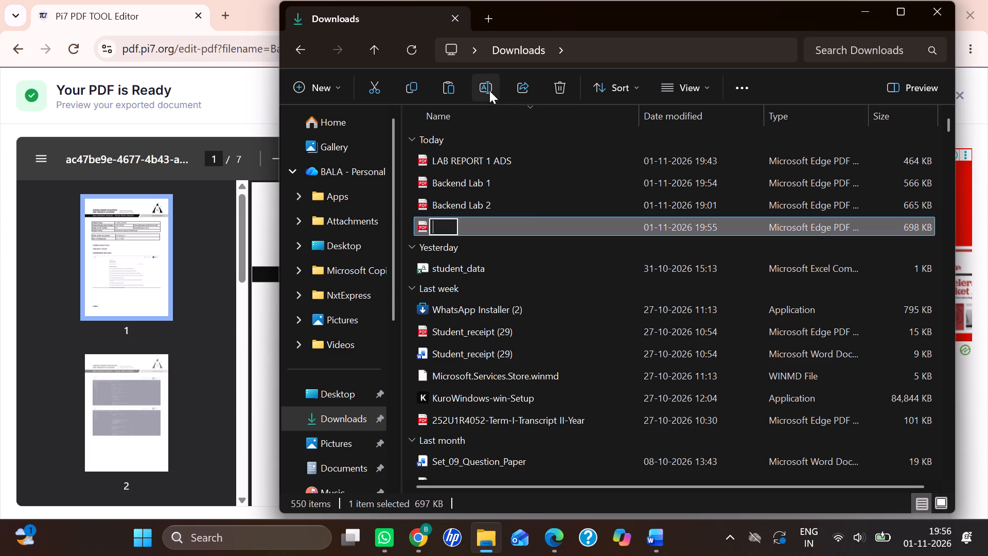
# Delete the original Backend Lab 2 PDF from the Downloads folder.
pyautogui.click(507, 205)
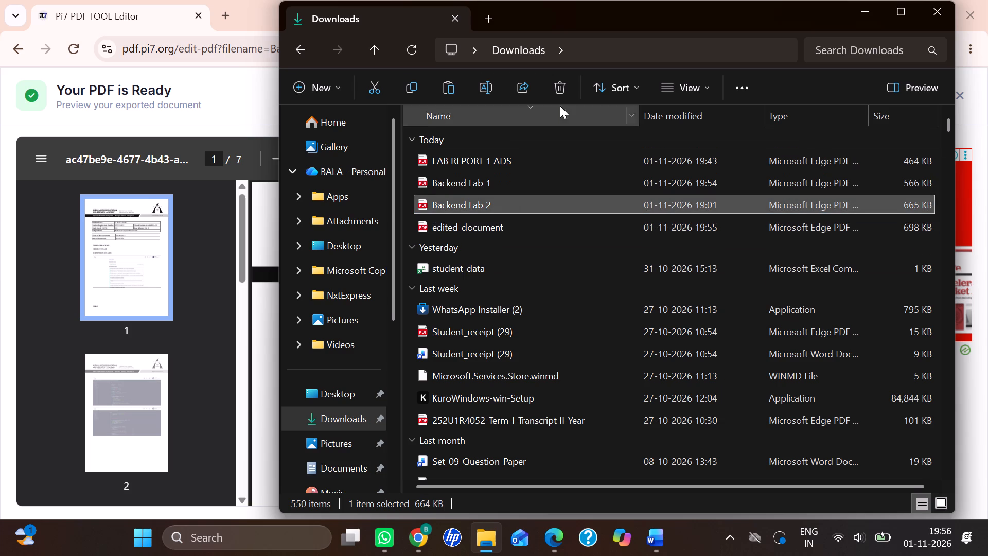
pyautogui.click(560, 85)
# Rename the edited-document PDF in Downloads as Backend Lab 2.
pyautogui.click(516, 199)
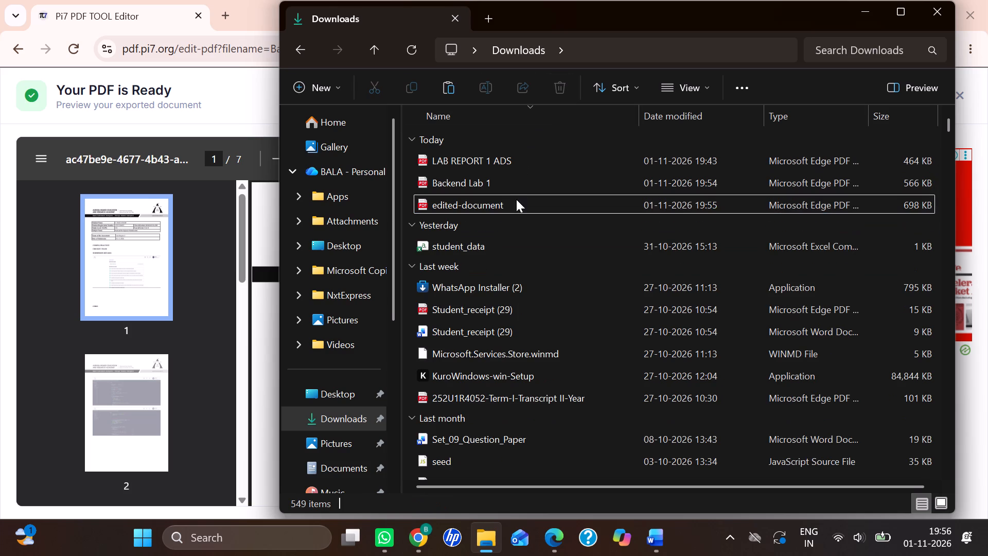
pyautogui.click(477, 90)
pyautogui.press('BackSpace')
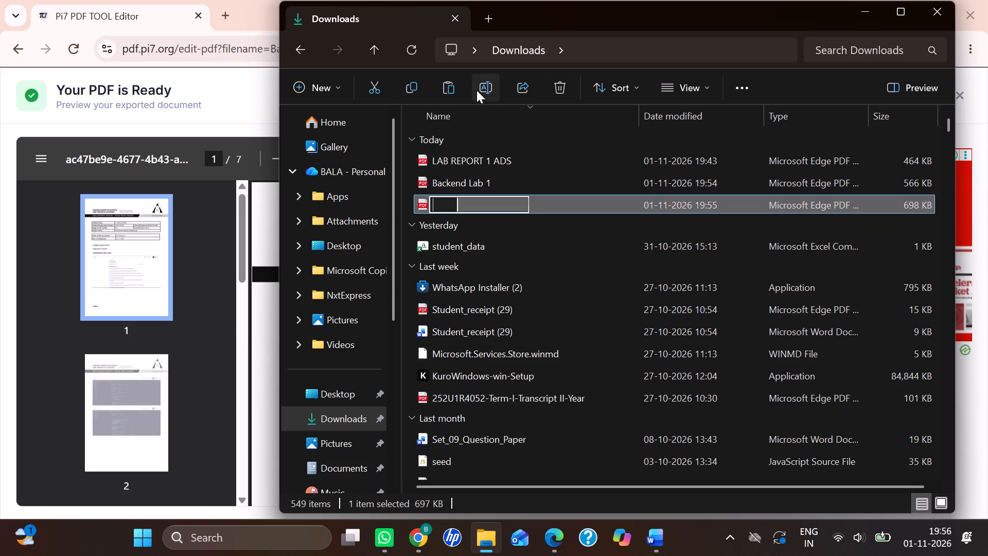
pyautogui.write('backend')
pyautogui.press('space')
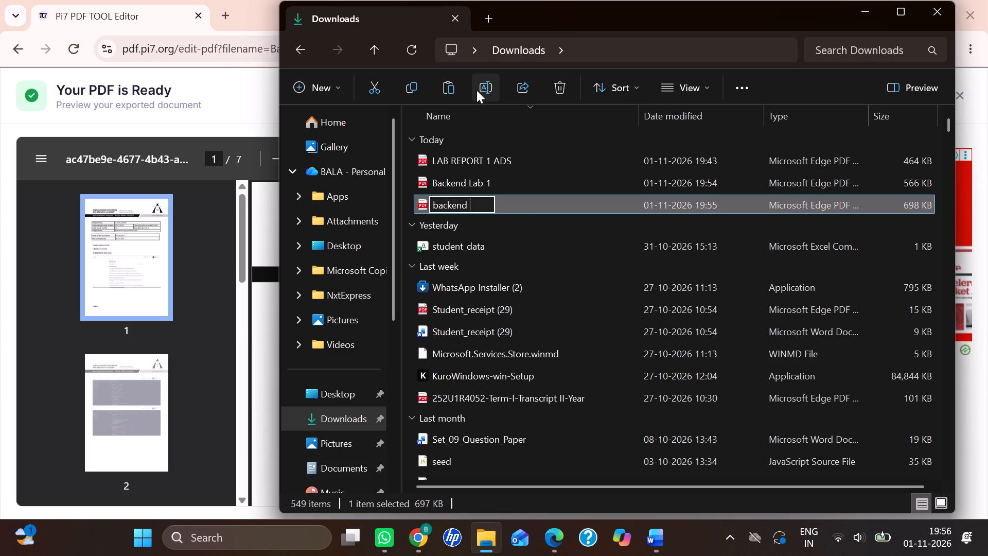
pyautogui.press('BackSpace')
pyautogui.press('BackSpace')
pyautogui.press('BackSpace')
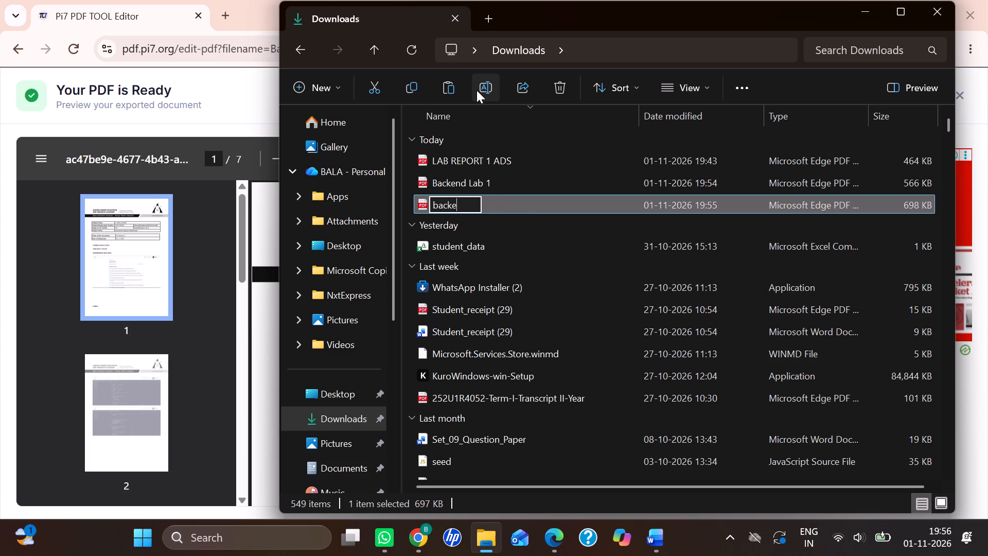
pyautogui.press('BackSpace')
pyautogui.press('BackSpace')
pyautogui.press('BackSpace')
pyautogui.press('BackSpace')
pyautogui.press('BackSpace')
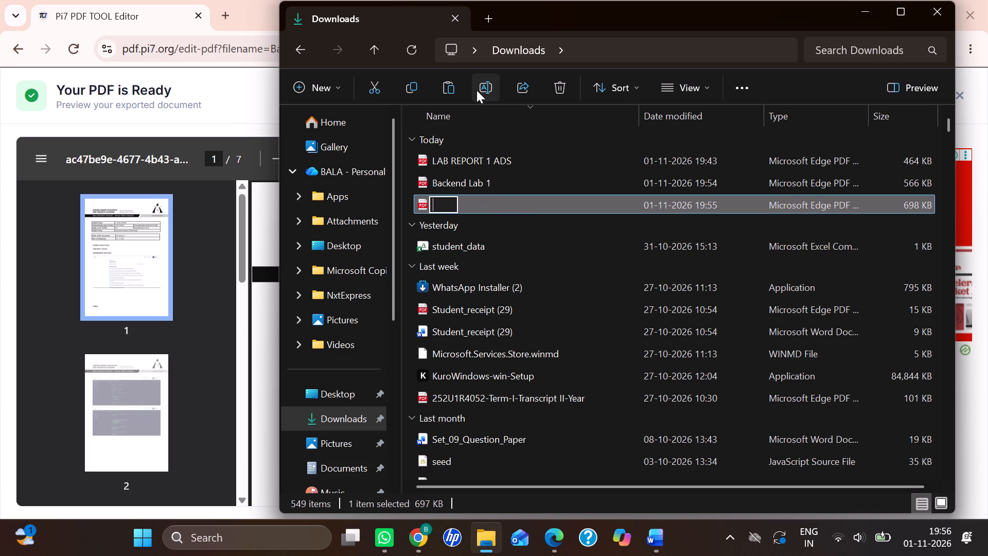
pyautogui.write('Bas')
pyautogui.press('c')
pyautogui.press('k')
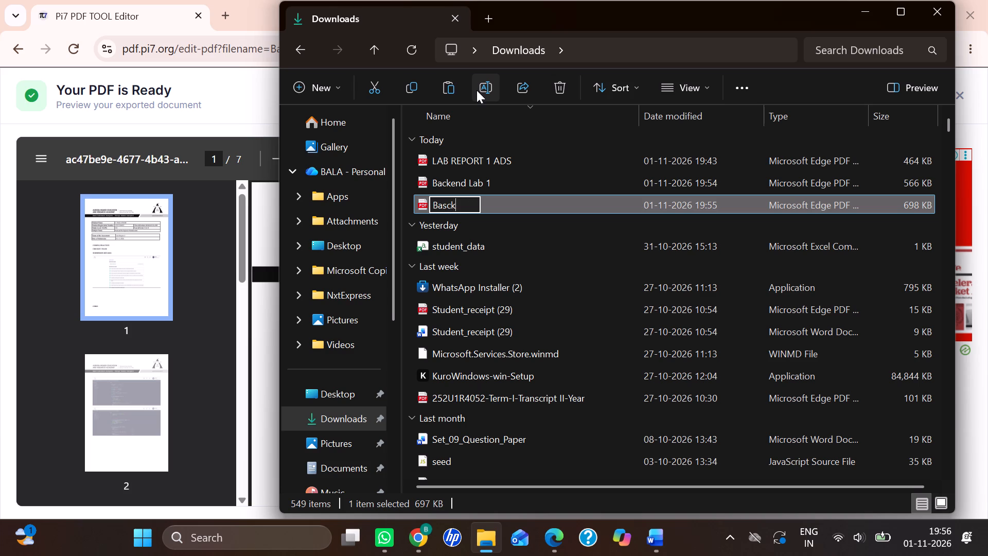
pyautogui.press('BackSpace')
pyautogui.press('BackSpace')
pyautogui.press('BackSpace')
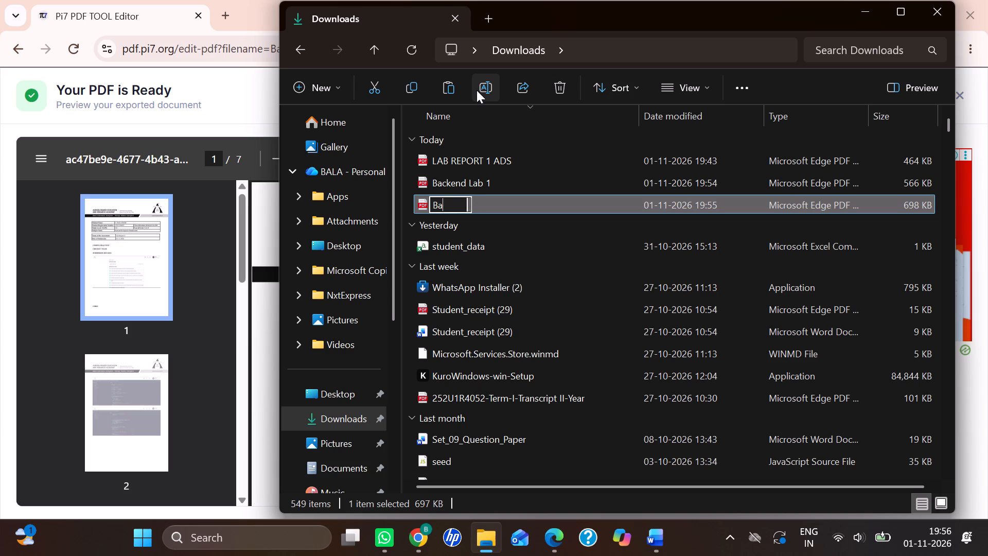
pyautogui.write('ck')
pyautogui.press('space')
pyautogui.press('BackSpace')
pyautogui.write('end')
pyautogui.press('space')
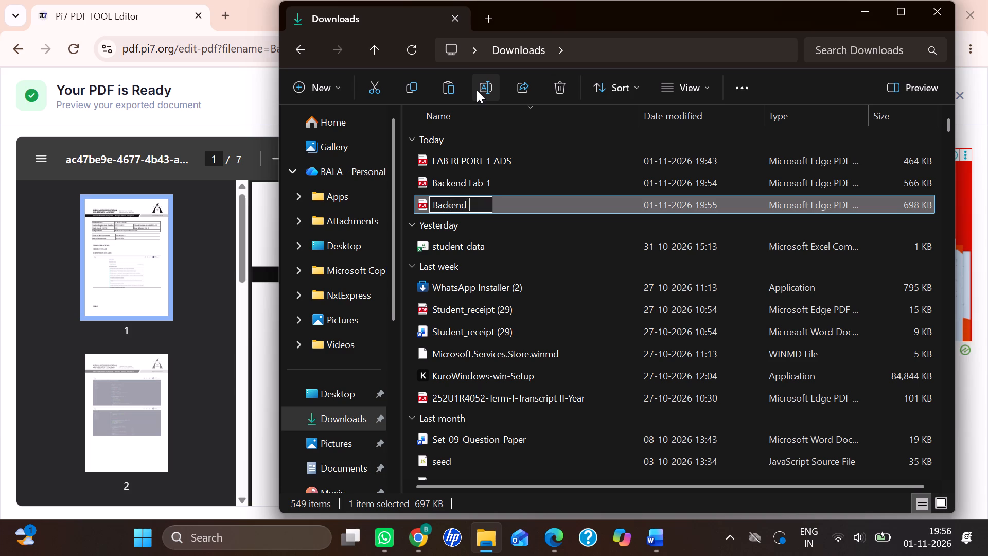
pyautogui.write('Lab 2')
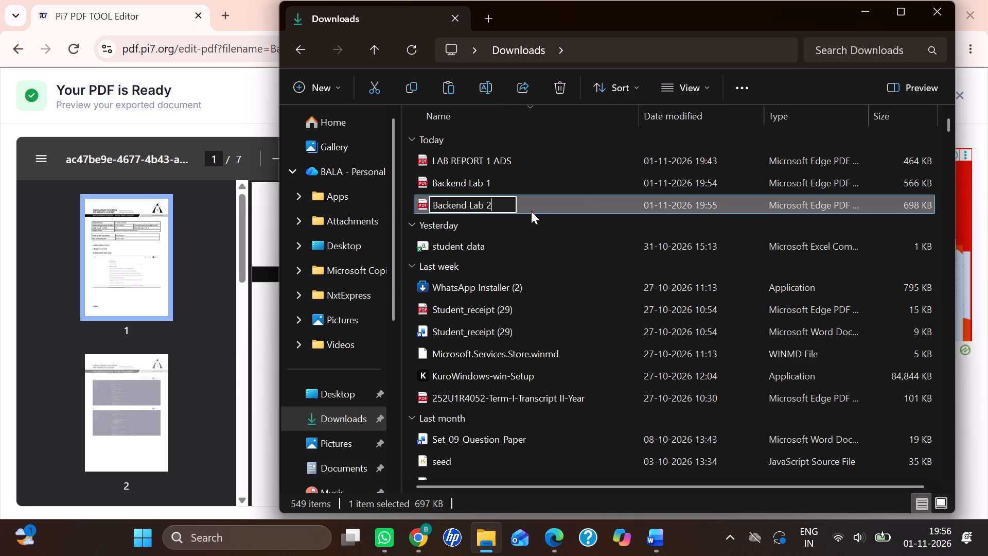
pyautogui.click(515, 227)
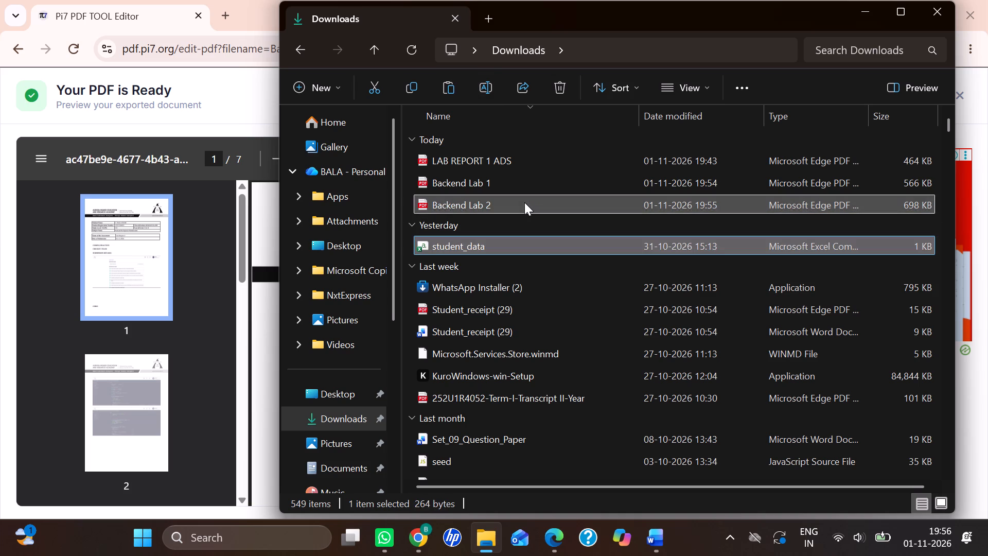
# Open the renamed Backend Lab 2 PDF to check its first page, and close the PDF window.
pyautogui.doubleClick(524, 202)
pyautogui.scroll(2, 518, 298)
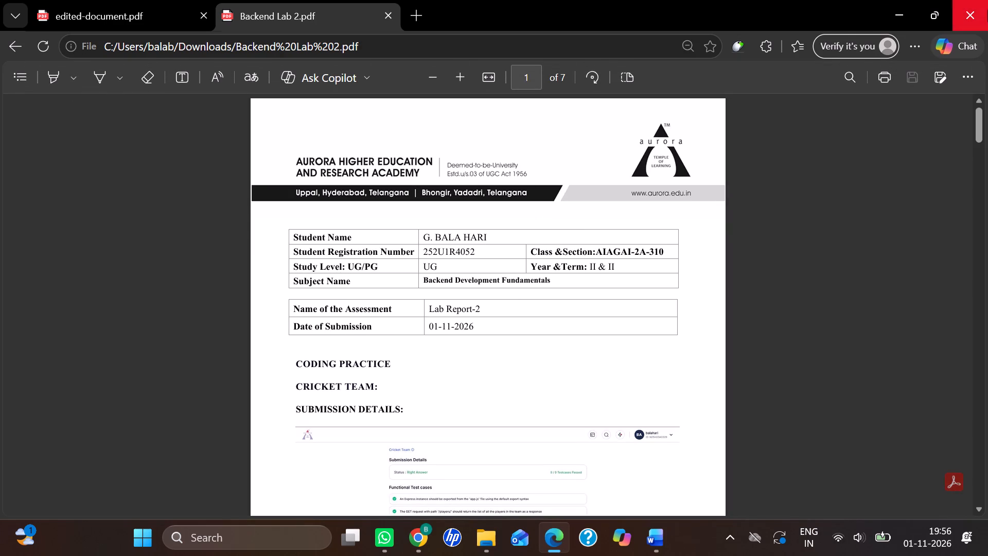
pyautogui.click(986, 7)
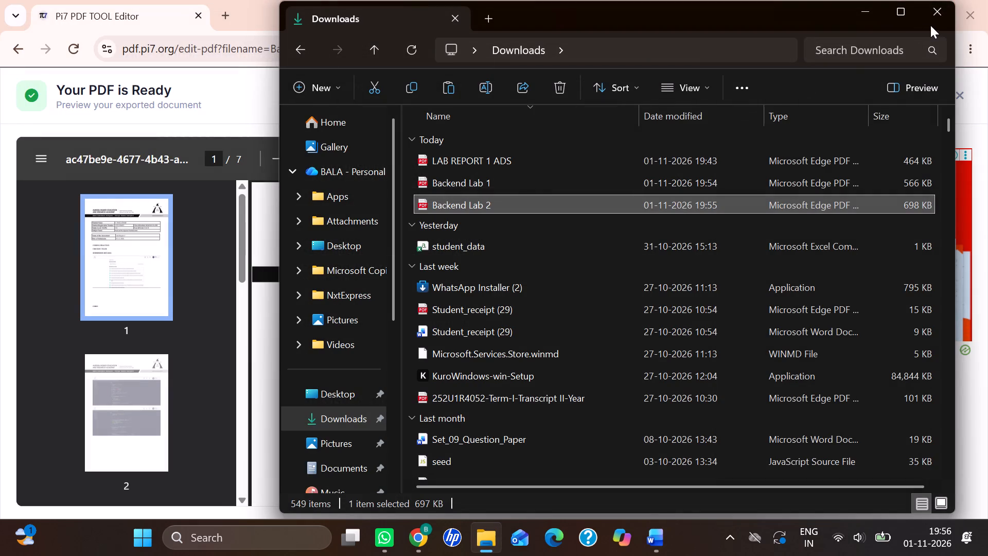
# Copy the Backend Lab 1 PDF in the Downloads folder.
pyautogui.click(493, 187)
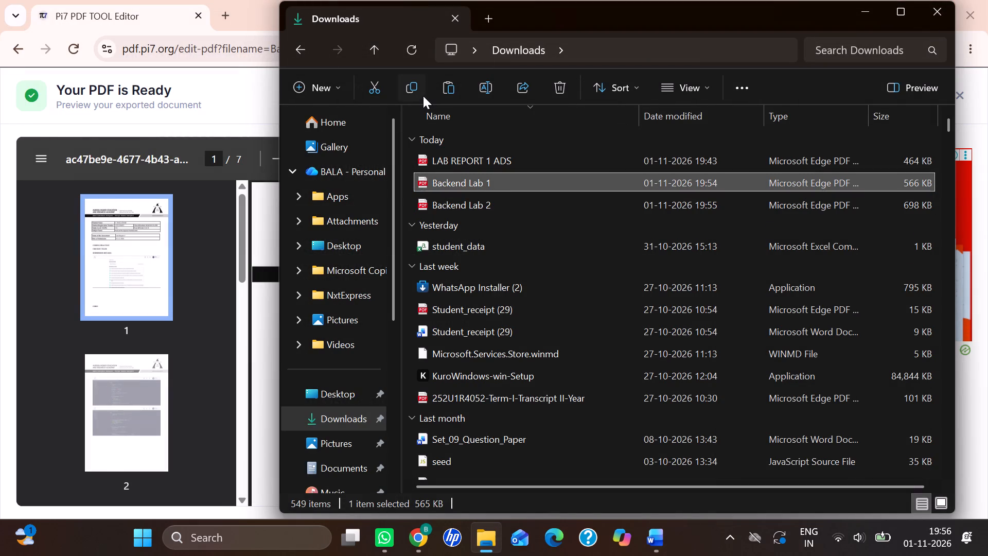
pyautogui.click(417, 91)
# Open the Backend folder on the desktop, try to delete all the PDFs in it, and reopen the folder.
pyautogui.doubleClick(300, 23)
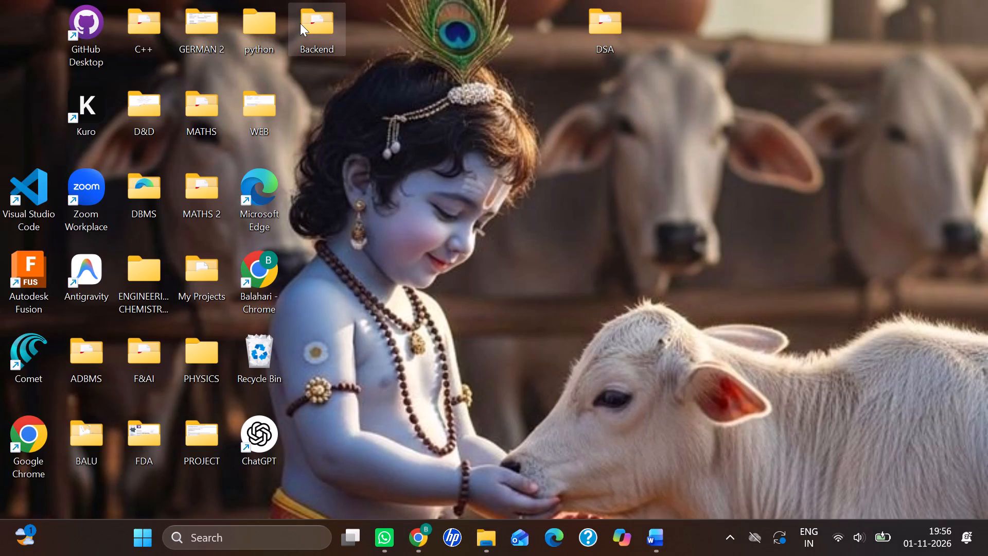
pyautogui.click(556, 162)
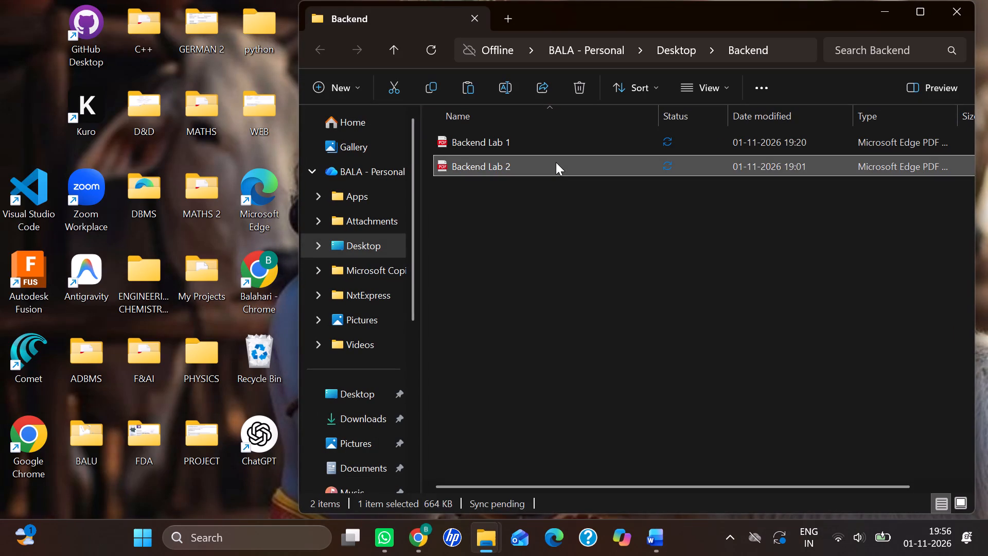
pyautogui.hotkey('ctrl', 'a')
pyautogui.press('BackSpace')
pyautogui.doubleClick(556, 162)
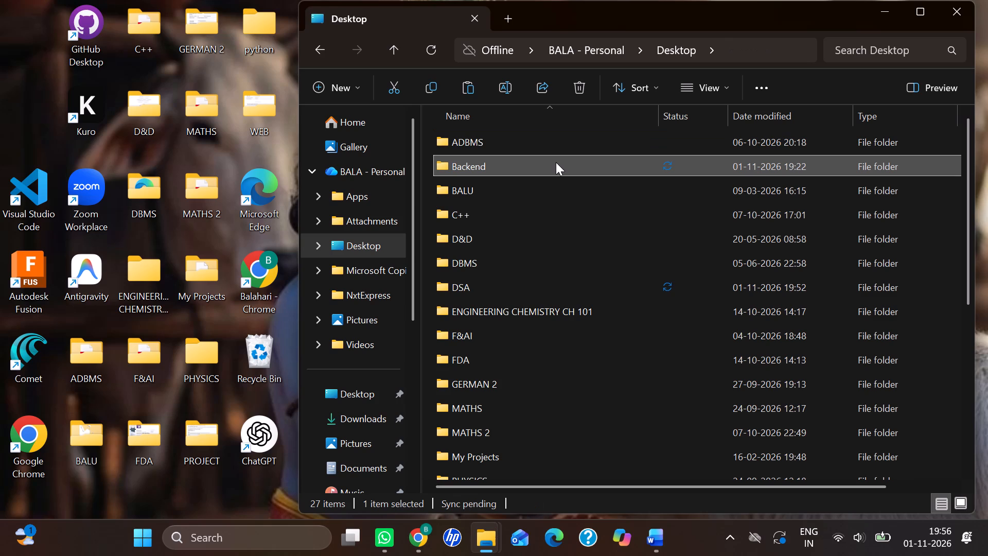
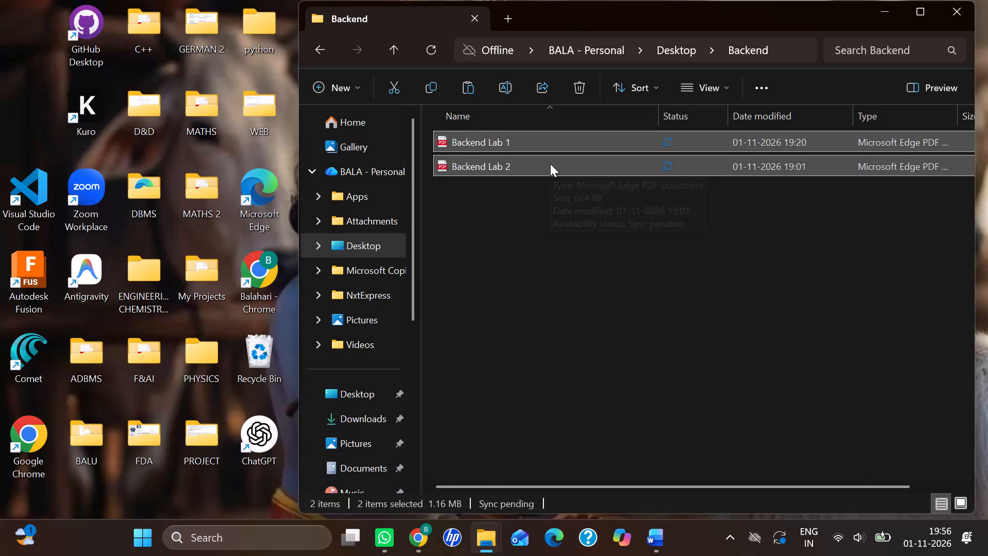
# Replace the old Backend Lab 1 PDF in the desktop Backend folder with the copied edited version.
pyautogui.press('BackSpace')
pyautogui.click(550, 164)
pyautogui.doubleClick(550, 164)
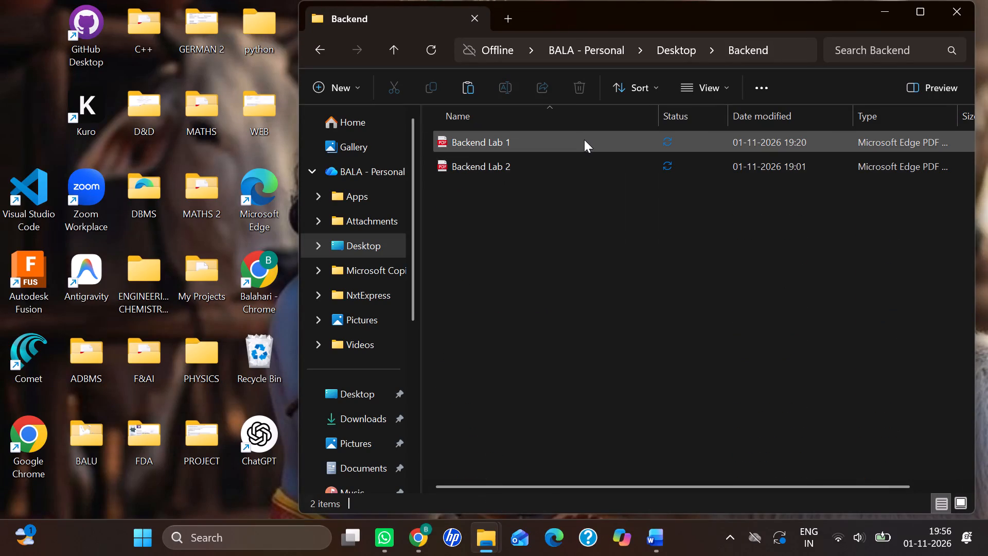
pyautogui.click(584, 140)
pyautogui.click(586, 79)
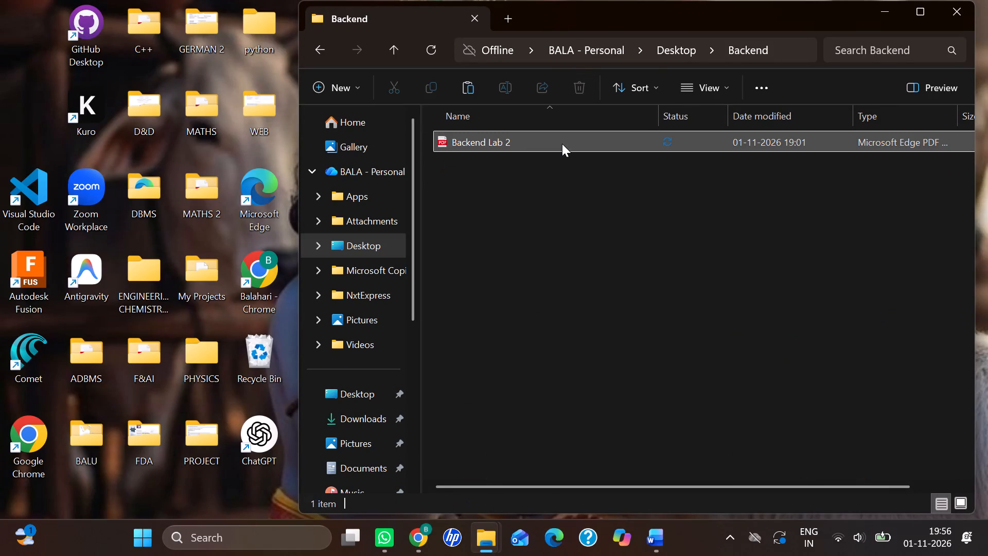
pyautogui.click(555, 160)
pyautogui.hotkey('ctrl', 'v')
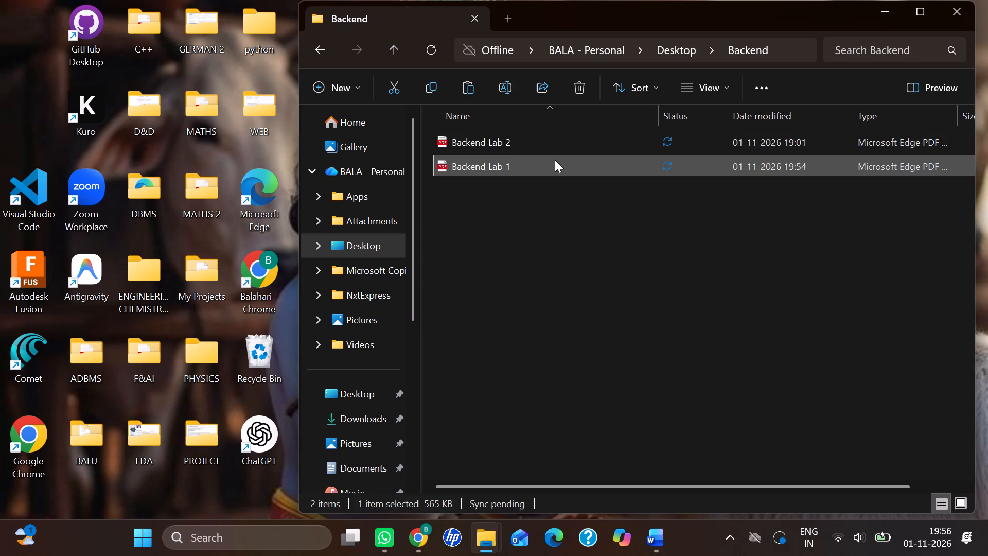
# Replace the old Backend Lab 2 PDF in the Backend folder with the edited Backend Lab 2 from Downloads.
pyautogui.click(546, 148)
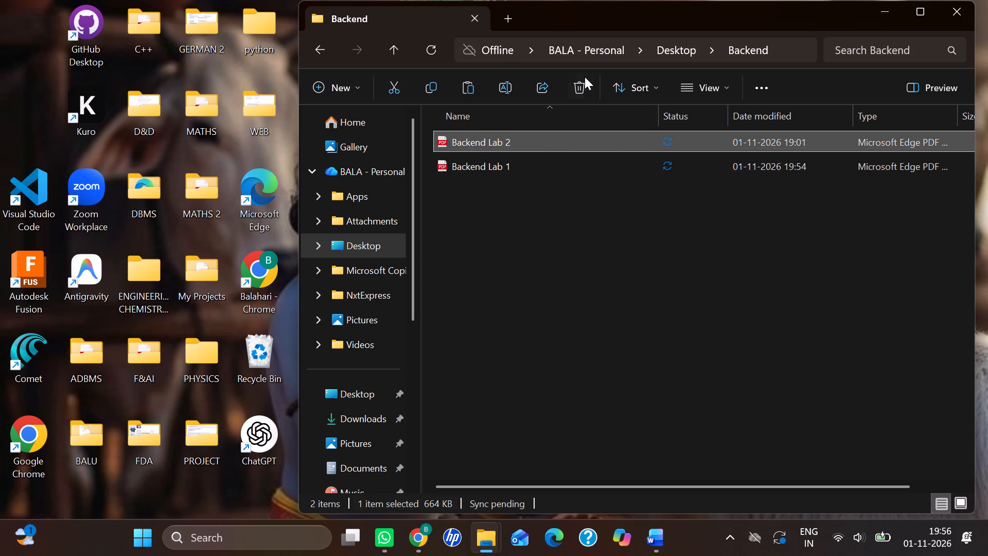
pyautogui.click(585, 77)
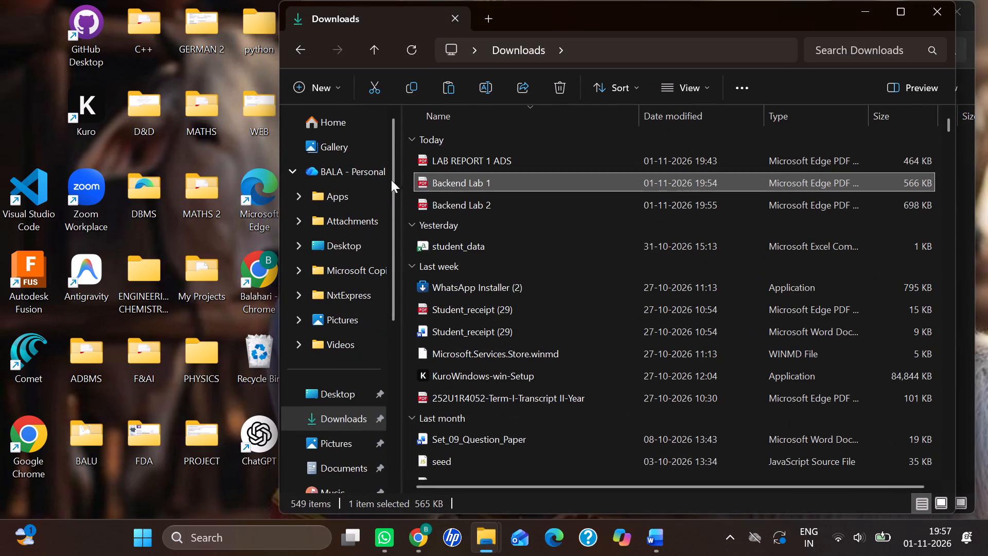
pyautogui.click(490, 210)
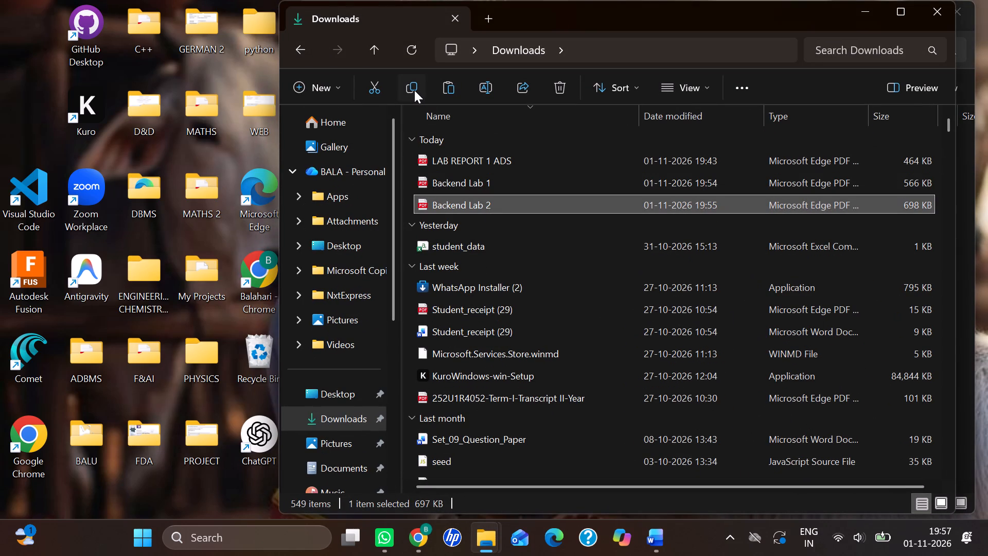
pyautogui.click(414, 90)
pyautogui.click(460, 203)
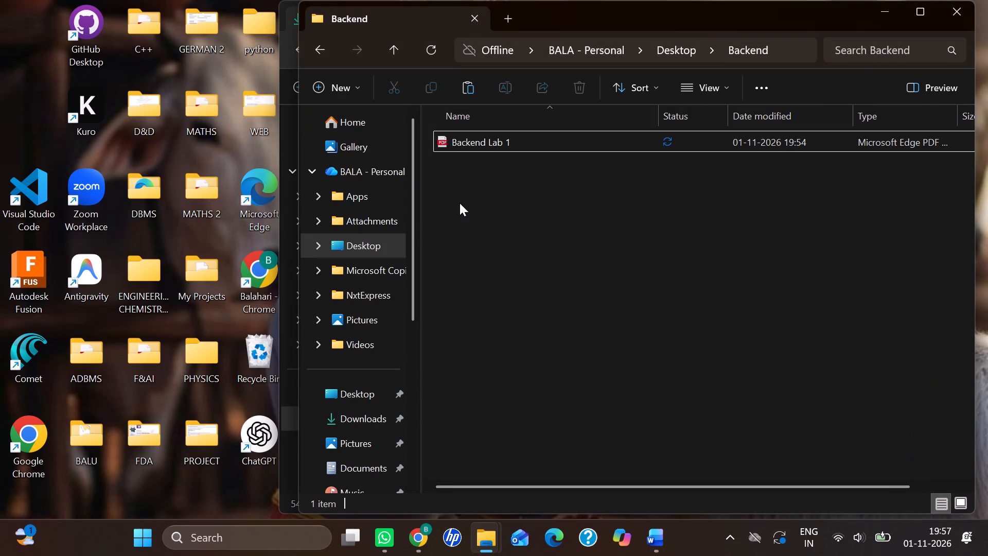
pyautogui.hotkey('ctrl', 'v')
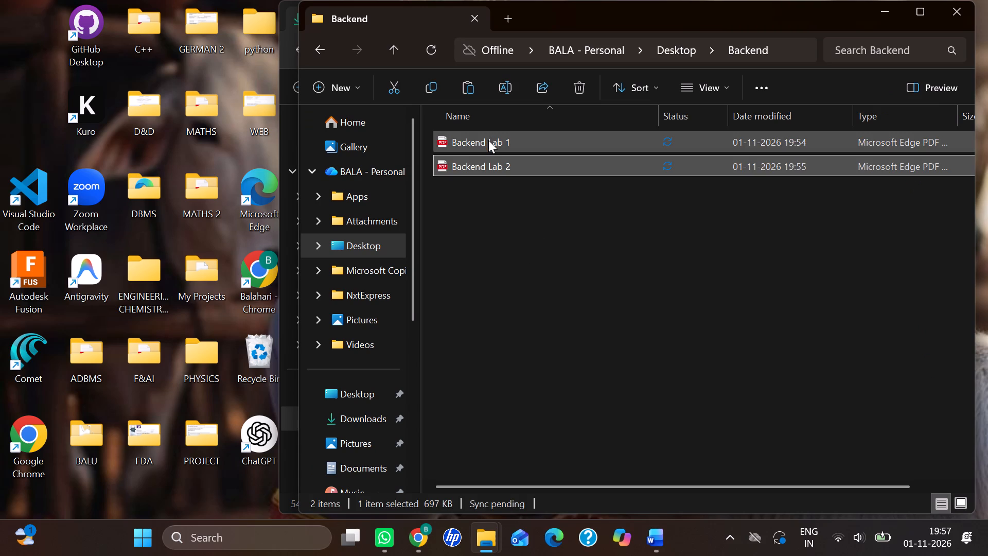
# Open Backend Lab 1 from the Backend folder, check its submission date and pages, and close the PDF window.
pyautogui.doubleClick(488, 140)
pyautogui.scroll(2, 444, 335)
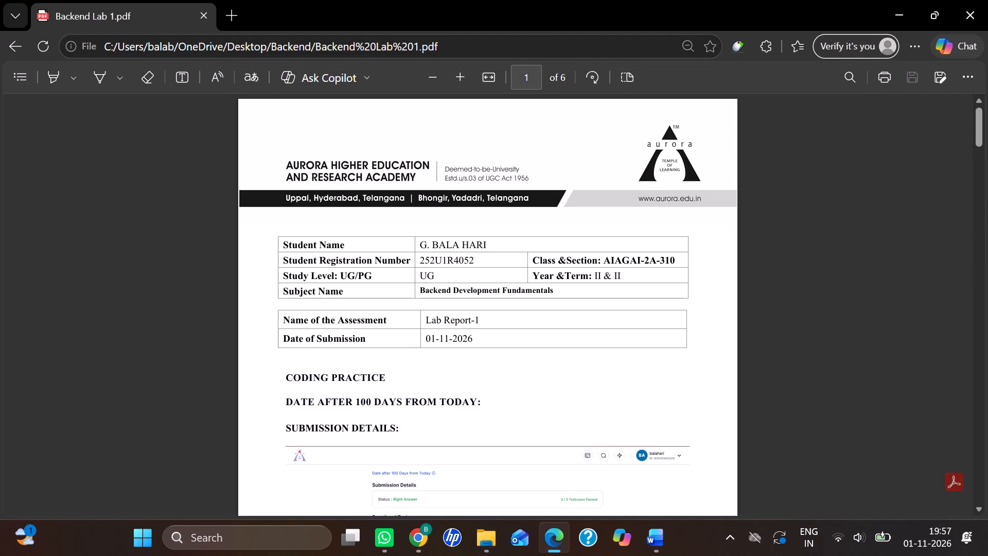
pyautogui.scroll(-14, 444, 335)
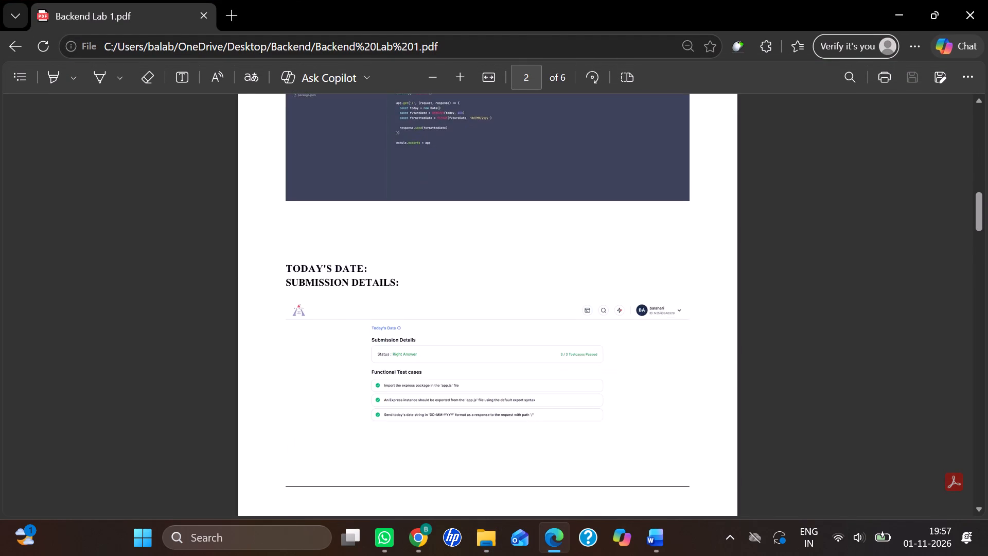
pyautogui.scroll(-17, 444, 335)
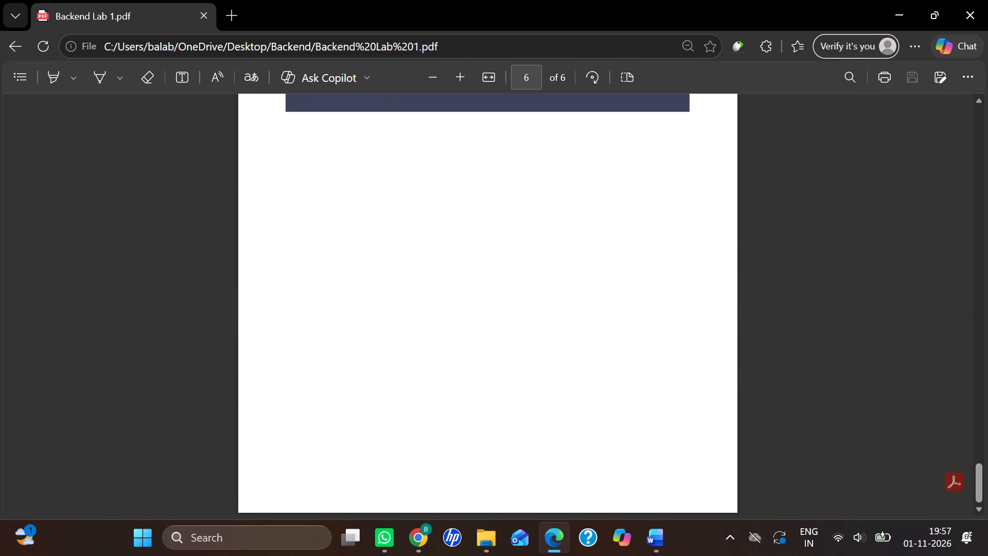
pyautogui.click(987, 0)
# Open Backend Lab 2 from the Backend folder to check its date and pages, and close the PDF and folder windows.
pyautogui.doubleClick(648, 165)
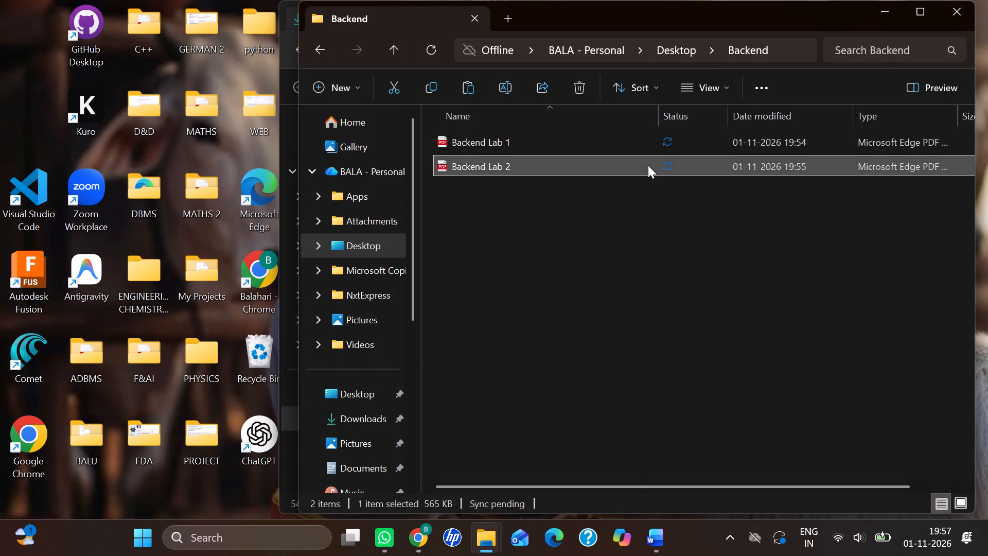
pyautogui.scroll(-3, 463, 320)
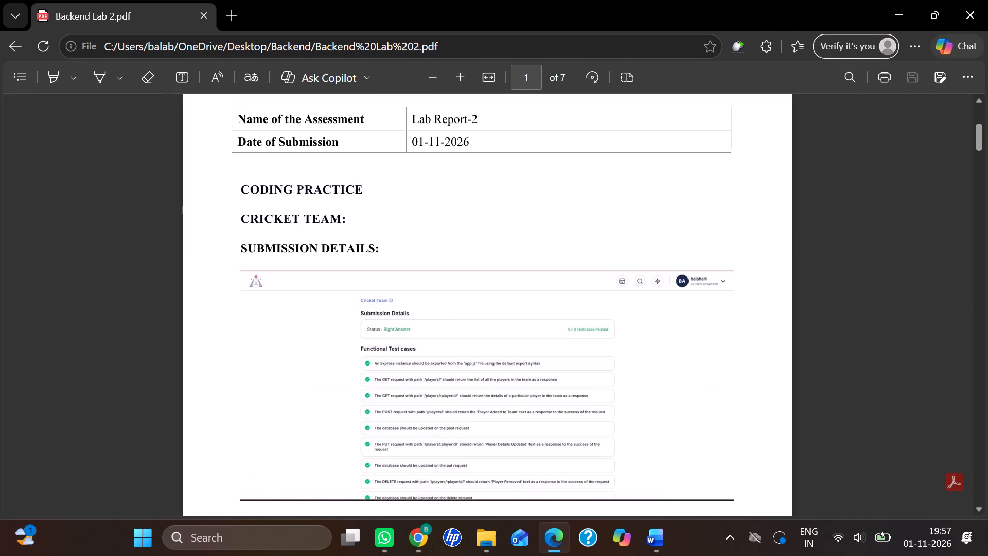
pyautogui.scroll(-13, 463, 320)
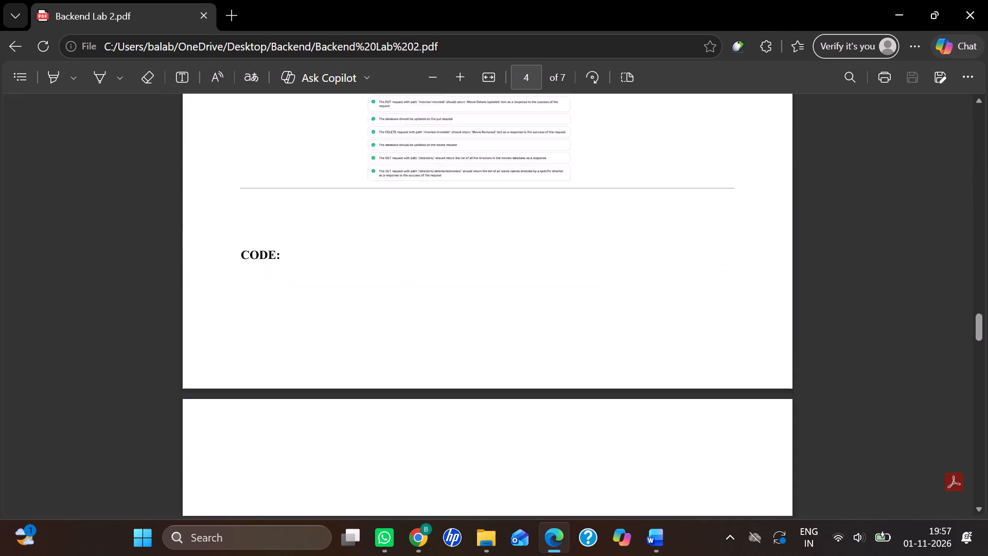
pyautogui.scroll(-6, 463, 320)
pyautogui.click(987, 0)
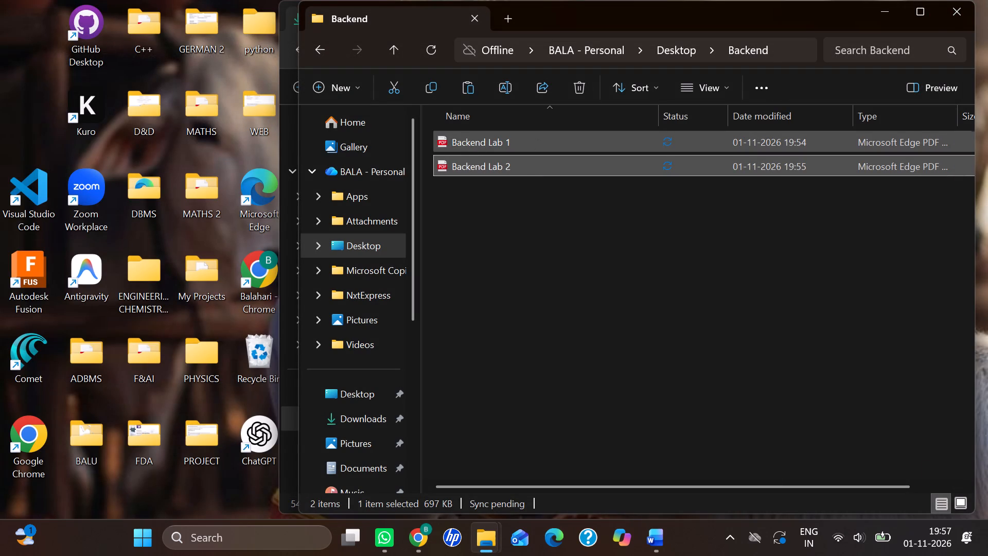
pyautogui.click(950, 15)
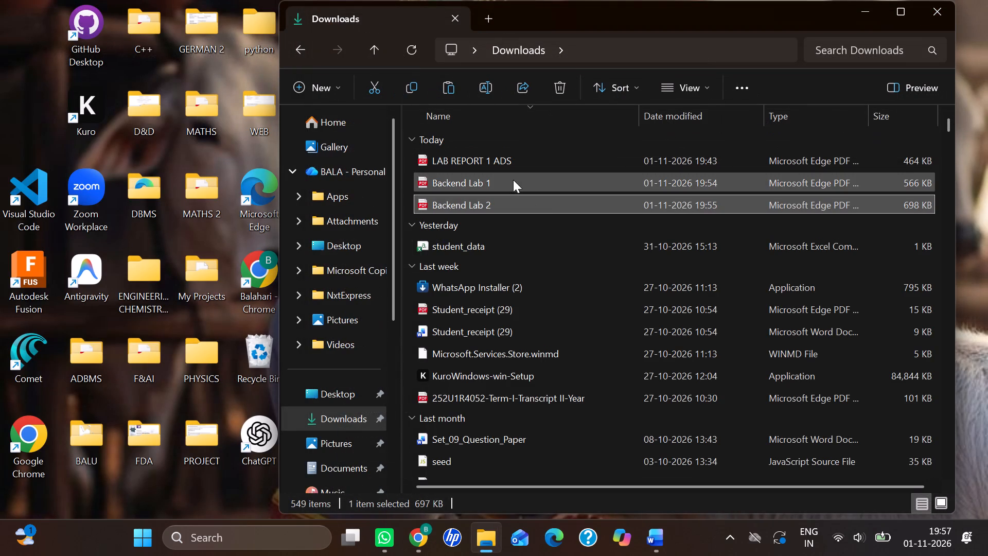
# Review the date and pages of the LAB REPORT 1 ADS PDF in Downloads, and close the PDF and Downloads windows.
pyautogui.doubleClick(500, 161)
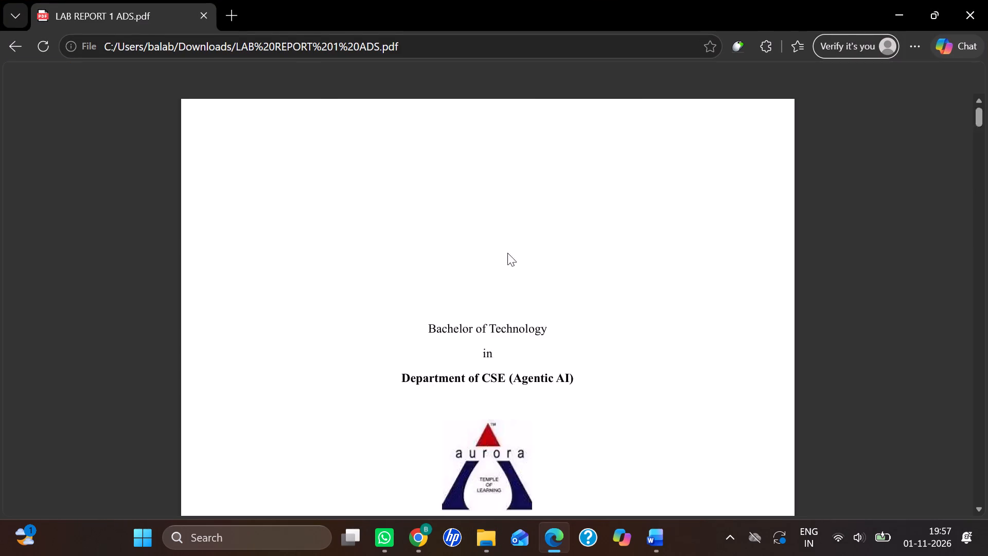
pyautogui.scroll(16, 482, 258)
pyautogui.scroll(-2, 482, 258)
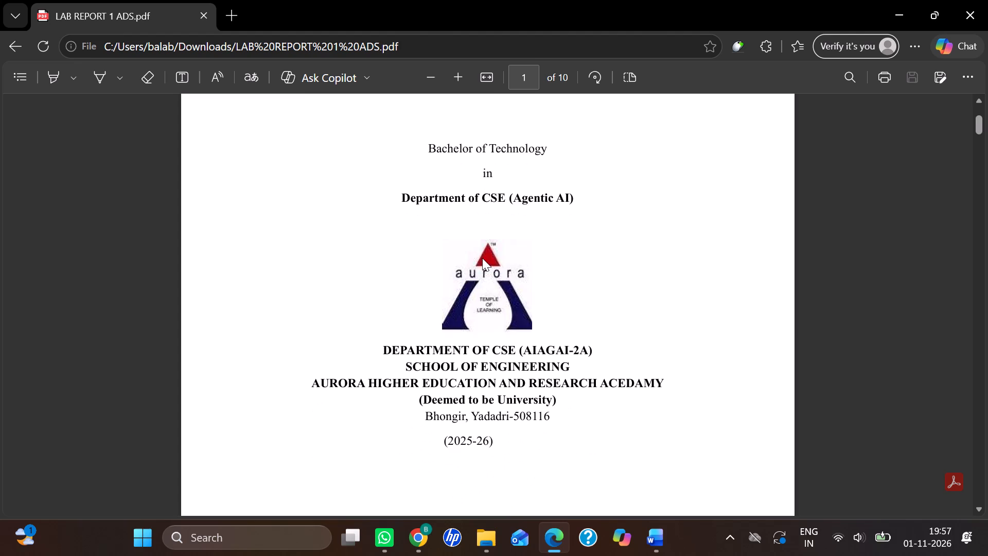
pyautogui.scroll(-6, 482, 258)
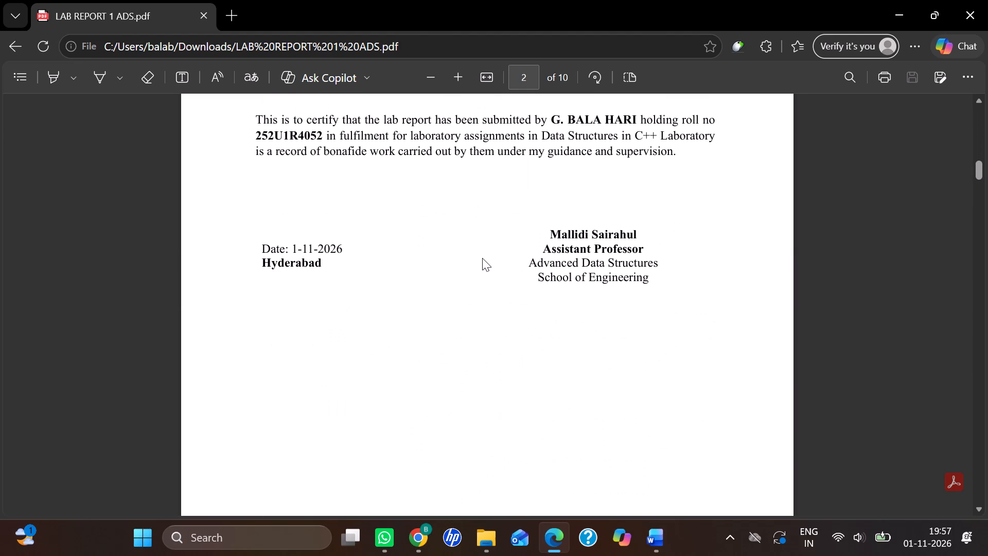
pyautogui.scroll(-5, 482, 258)
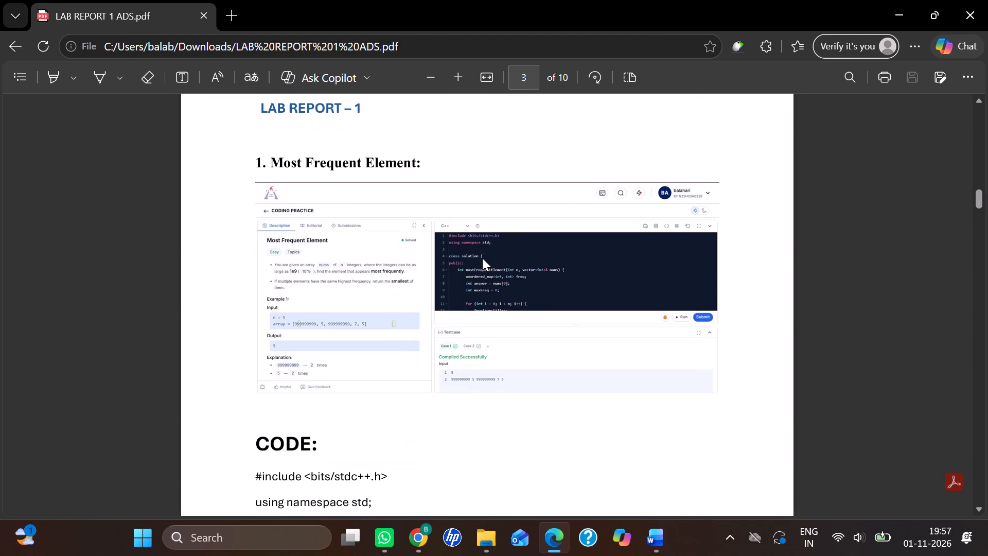
pyautogui.scroll(-2, 482, 258)
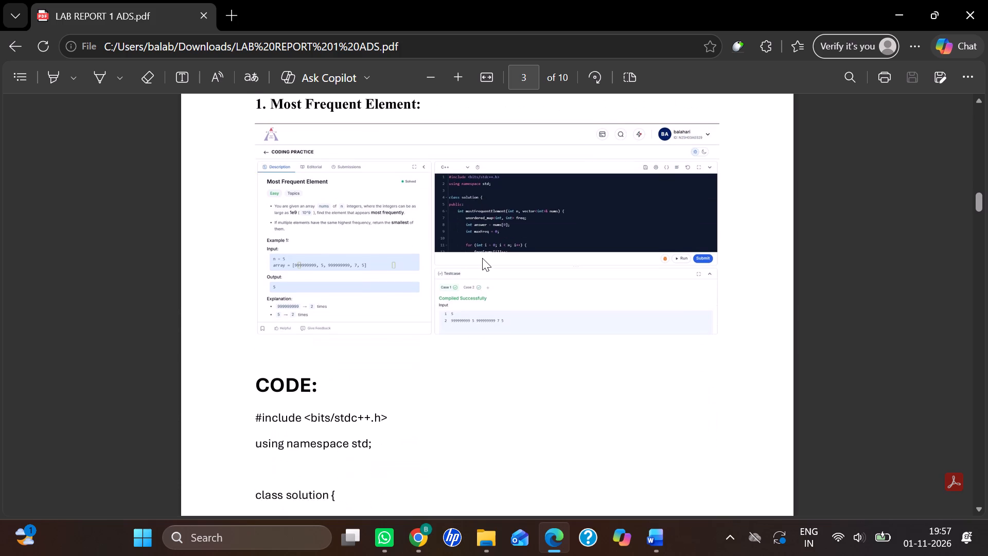
pyautogui.scroll(-15, 482, 258)
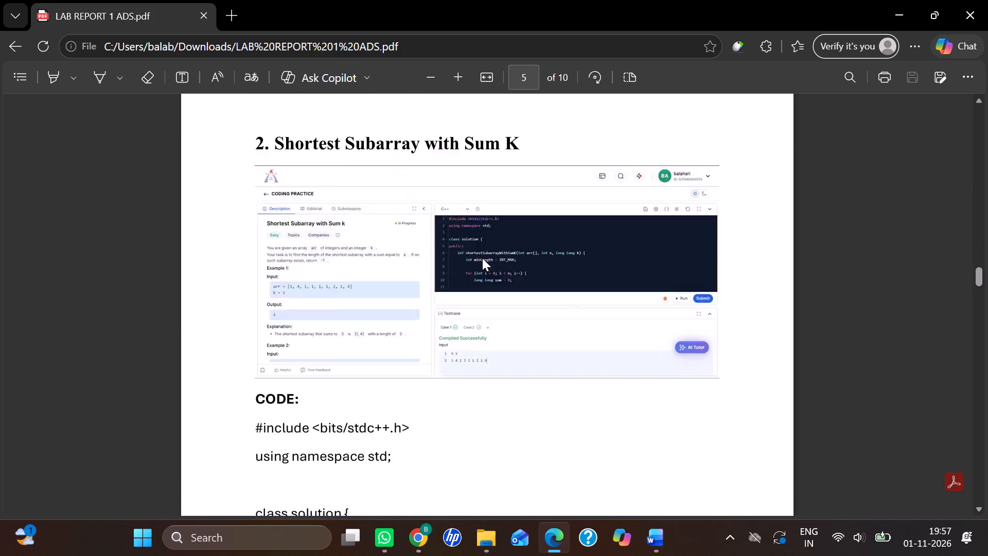
pyautogui.scroll(-12, 482, 258)
pyautogui.click(987, 0)
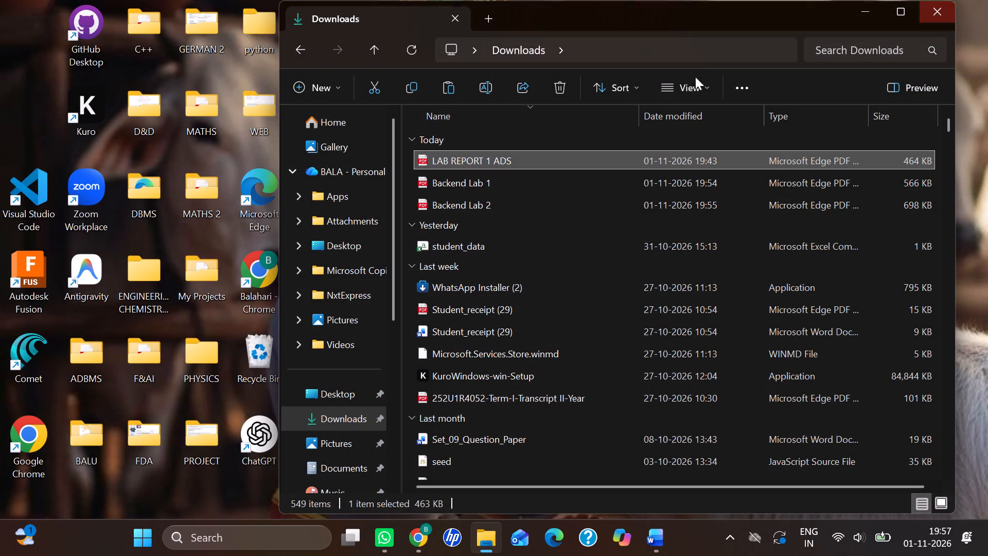
pyautogui.click(936, 4)
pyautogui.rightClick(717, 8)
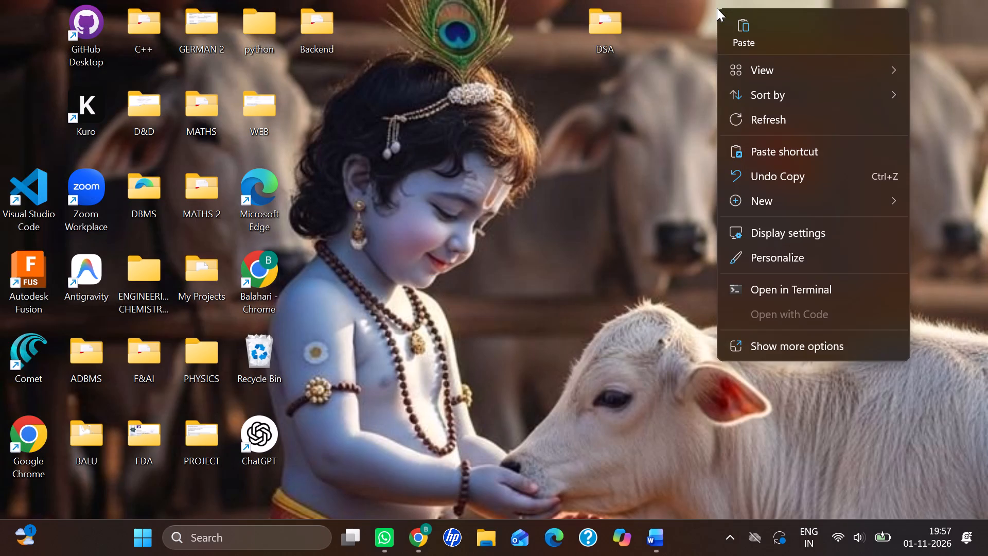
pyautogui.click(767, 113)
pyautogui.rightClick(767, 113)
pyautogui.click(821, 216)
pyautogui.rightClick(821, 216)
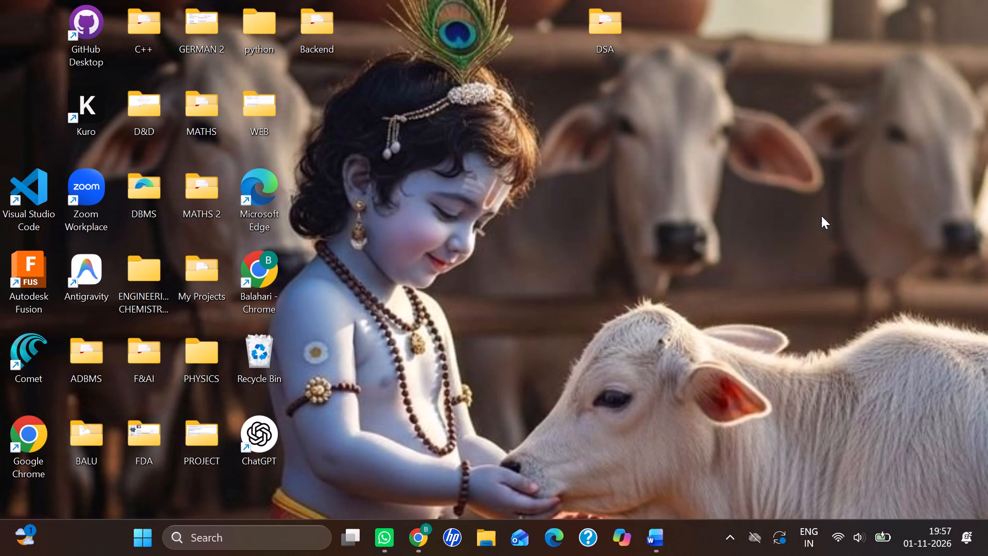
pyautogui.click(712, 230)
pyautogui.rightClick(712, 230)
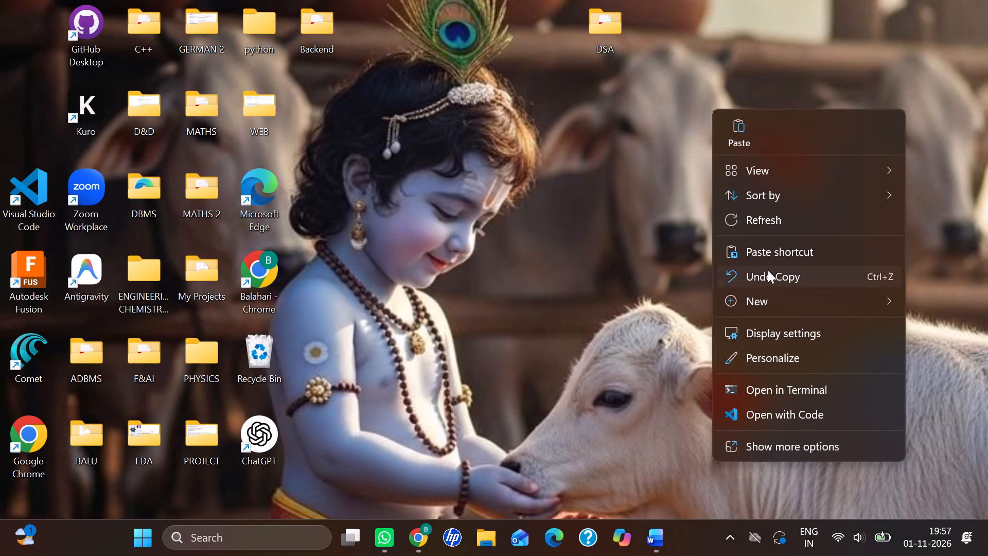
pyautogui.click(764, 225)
# Move the DSA folder on the desktop to the spot directly below the Backend folder.
pyautogui.moveTo(607, 23); pyautogui.dragTo(463, 25)
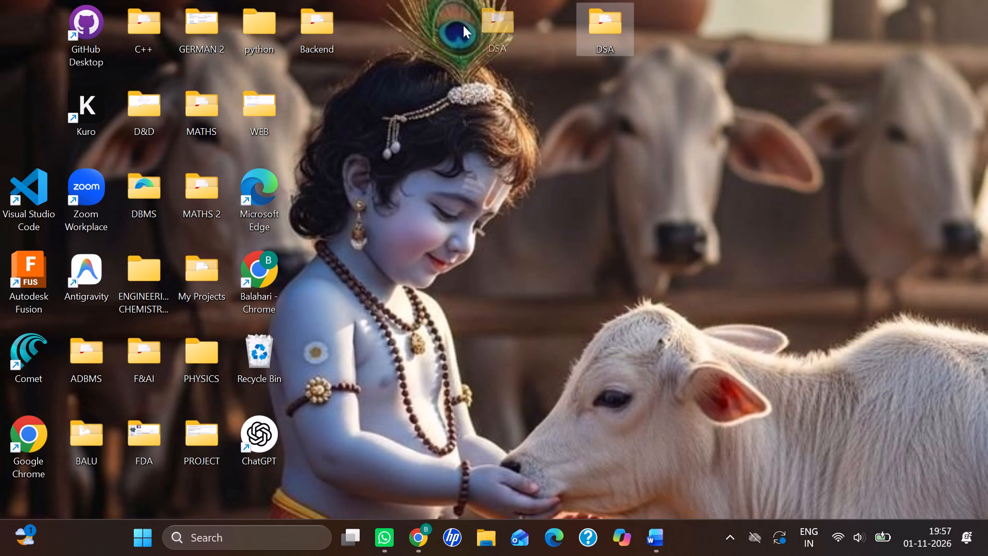
pyautogui.moveTo(463, 25); pyautogui.dragTo(331, 94)
# Open the LAB REPORT 1 ADS PDF from the desktop DSA folder and look through its pages.
pyautogui.doubleClick(331, 94)
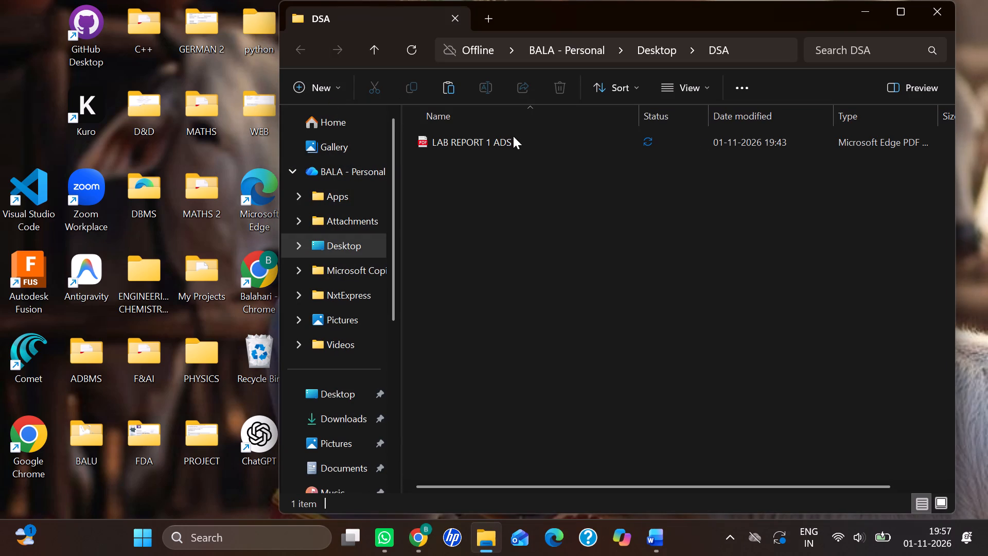
pyautogui.doubleClick(515, 140)
pyautogui.scroll(12, 523, 283)
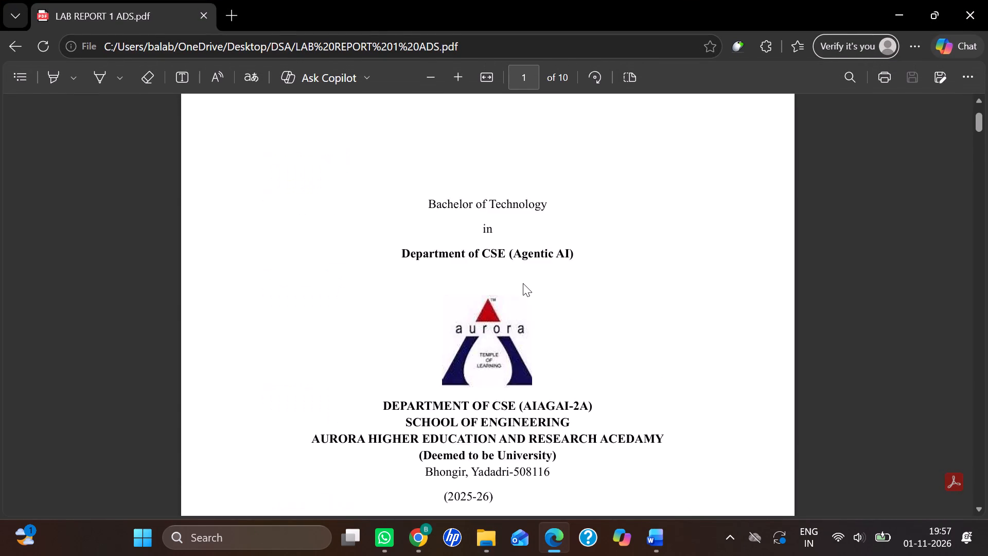
pyautogui.scroll(8, 523, 283)
pyautogui.scroll(-20, 523, 283)
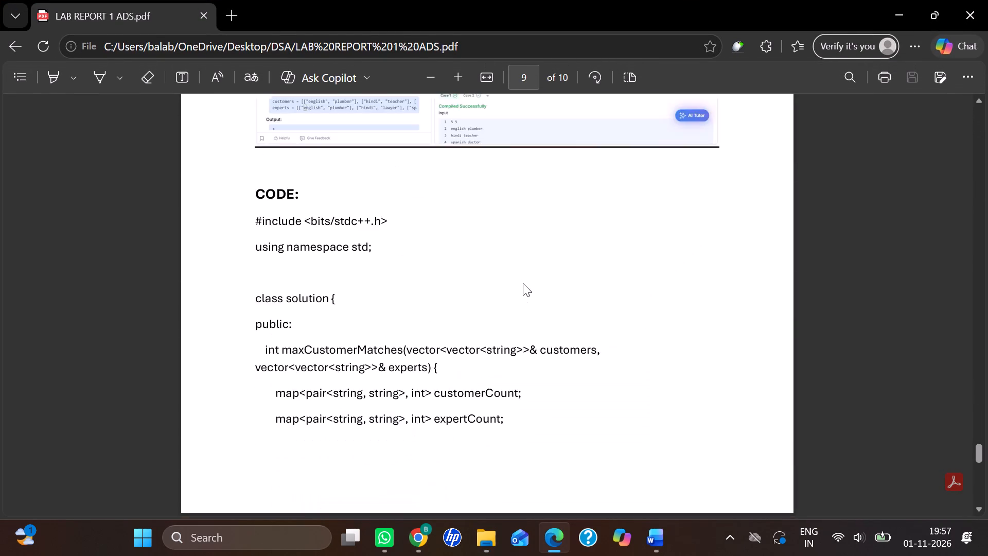
pyautogui.scroll(-6, 523, 283)
pyautogui.scroll(7, 523, 283)
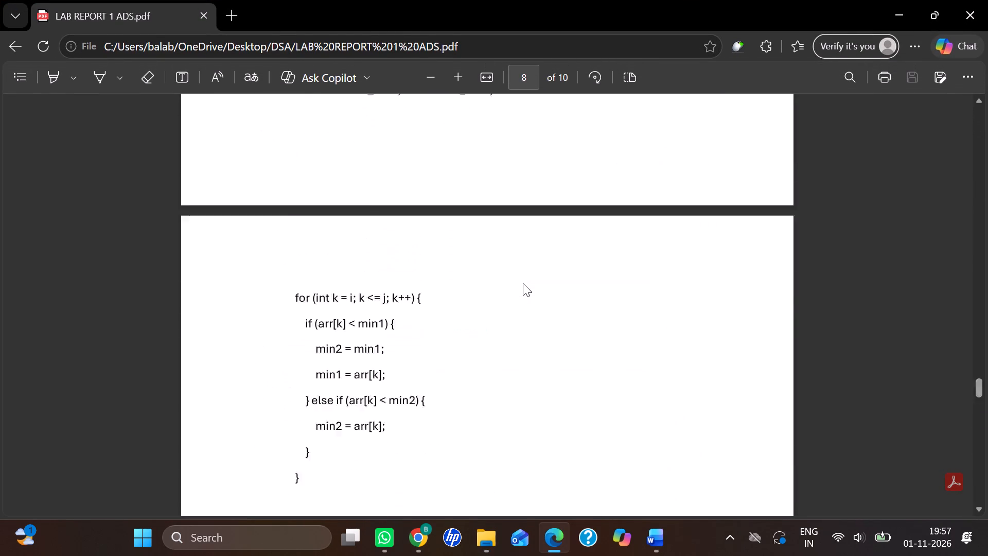
pyautogui.scroll(10, 523, 283)
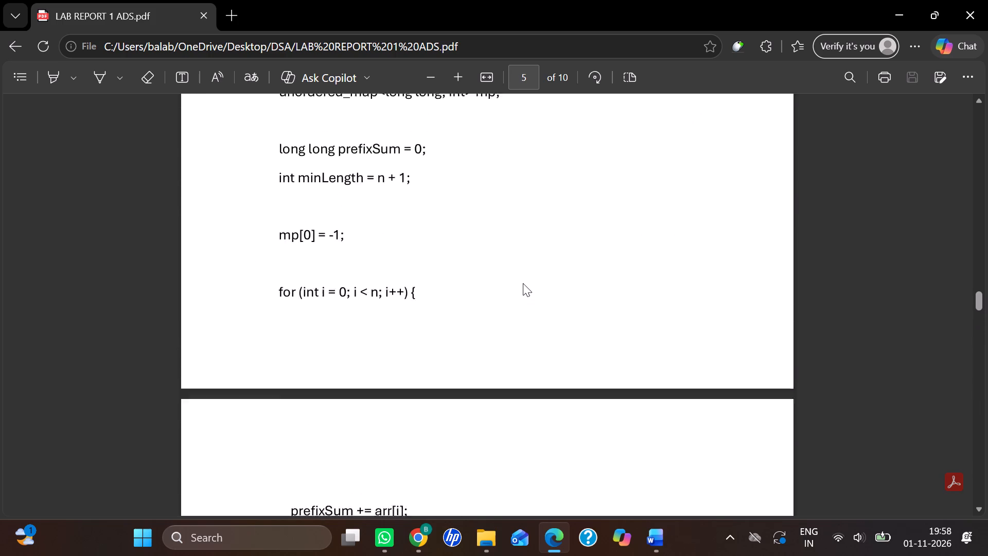
pyautogui.scroll(10, 523, 283)
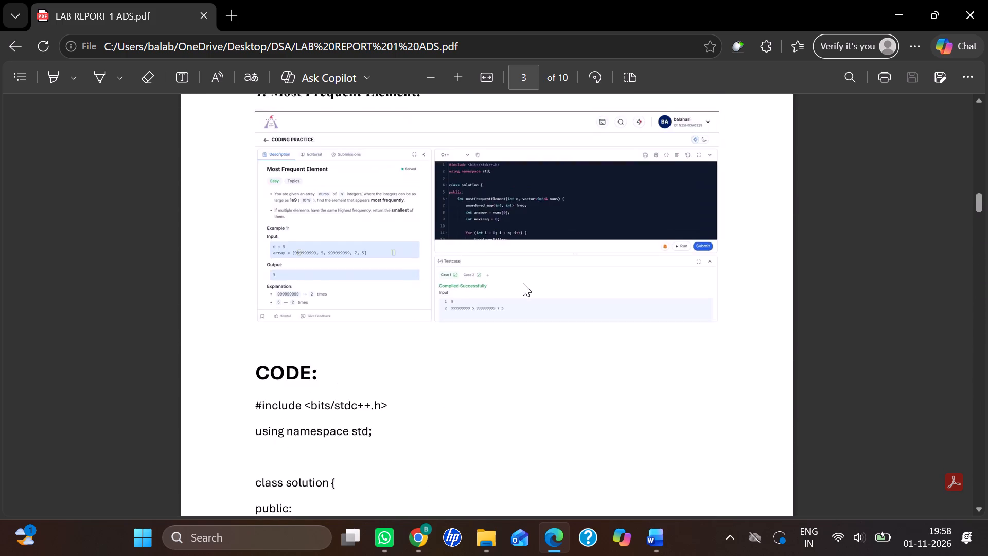
pyautogui.scroll(11, 523, 283)
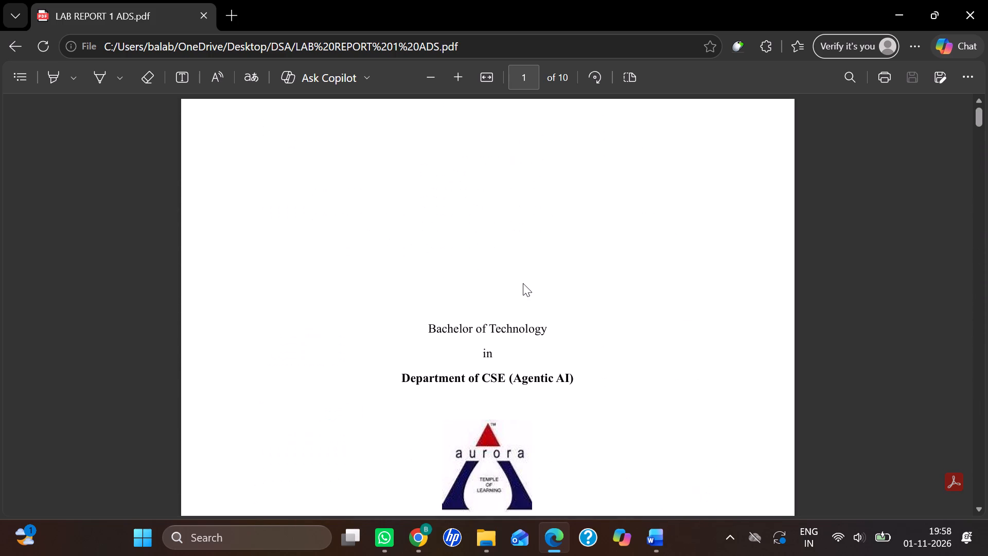
# Close the LAB REPORT 1 ADS PDF and the DSA folder window to return to the desktop.
pyautogui.click(987, 0)
pyautogui.click(941, 9)
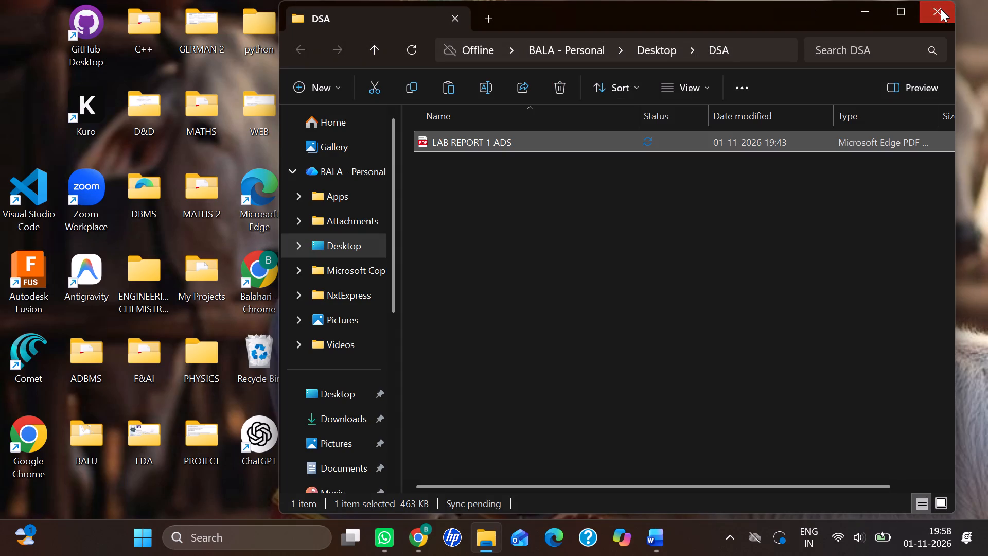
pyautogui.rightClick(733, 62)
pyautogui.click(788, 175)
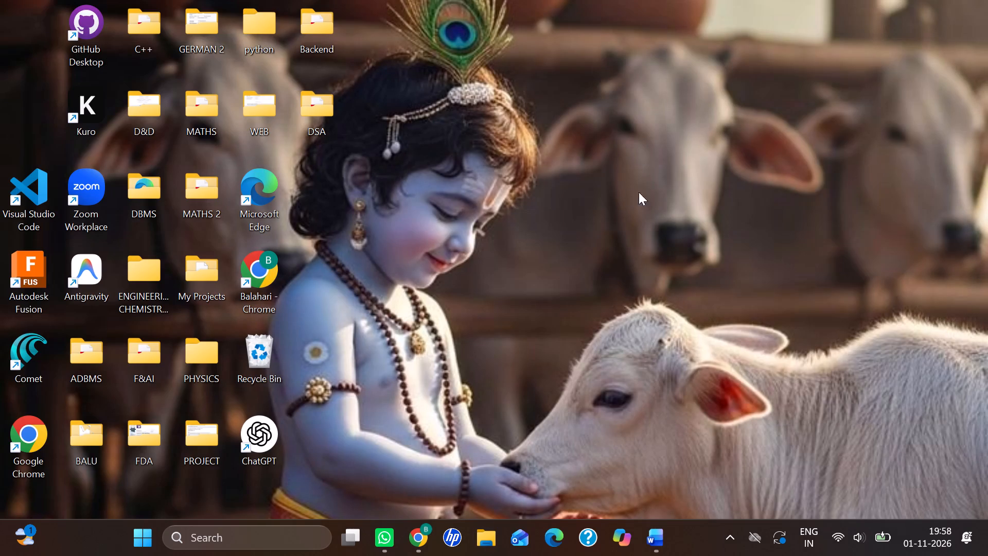
# Launch the Kuro app from its desktop shortcut.
pyautogui.doubleClick(81, 98)
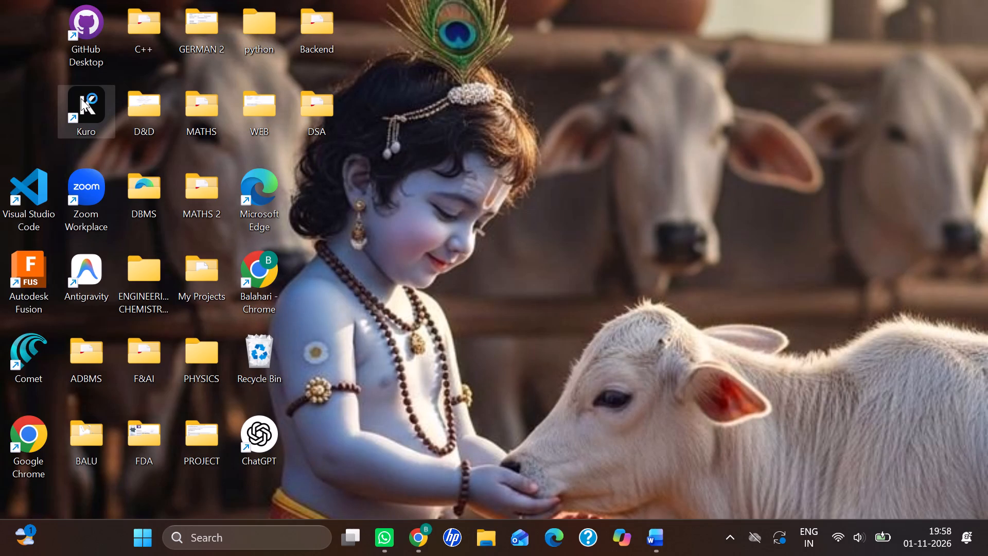
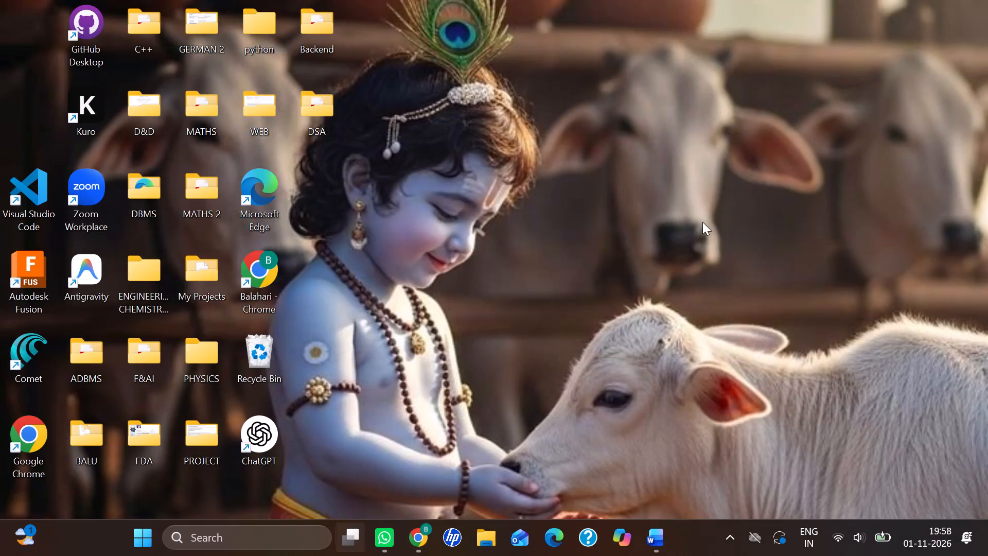
# Close the Pi7 PDF TOOL Editor browser window, leaving the site without saving changes.
pyautogui.click(478, 10)
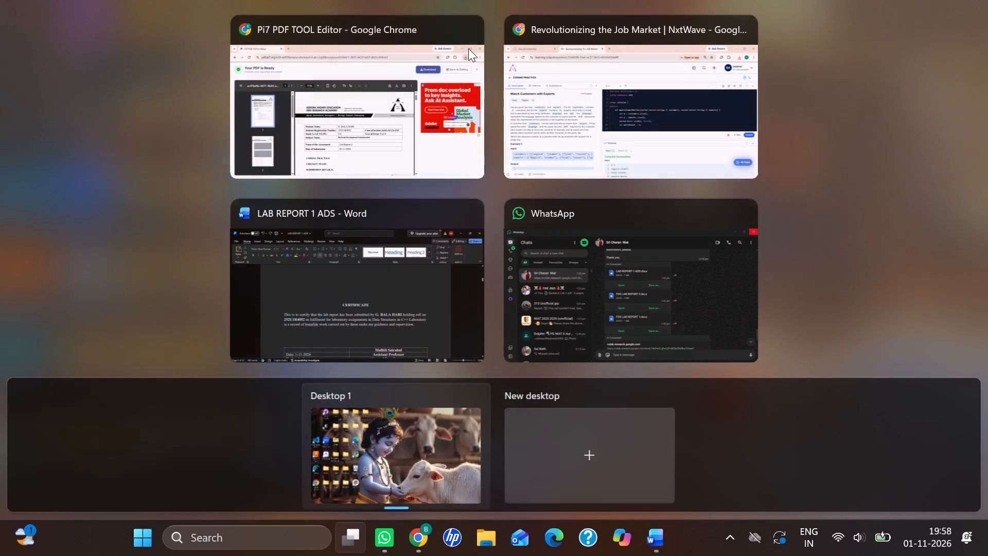
pyautogui.click(479, 21)
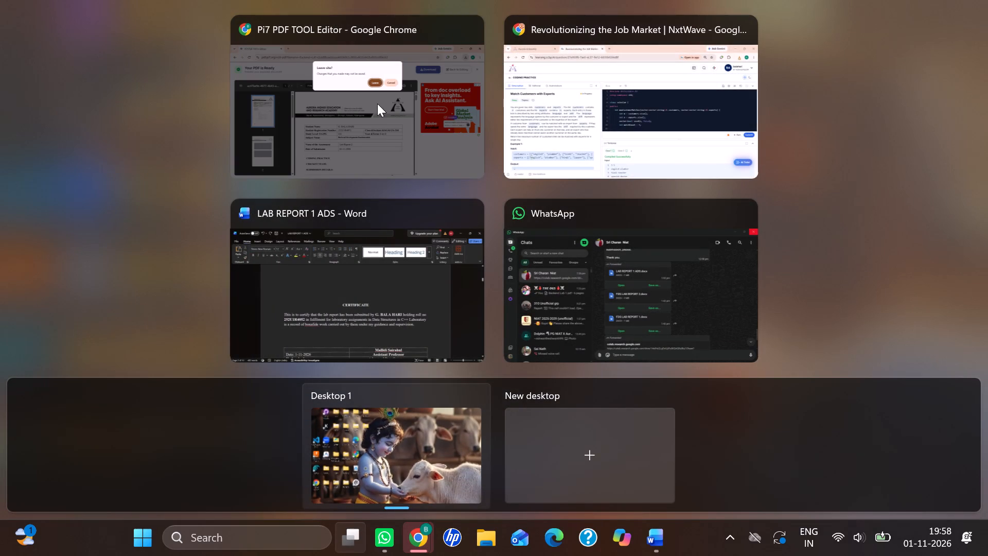
pyautogui.click(359, 105)
pyautogui.click(564, 144)
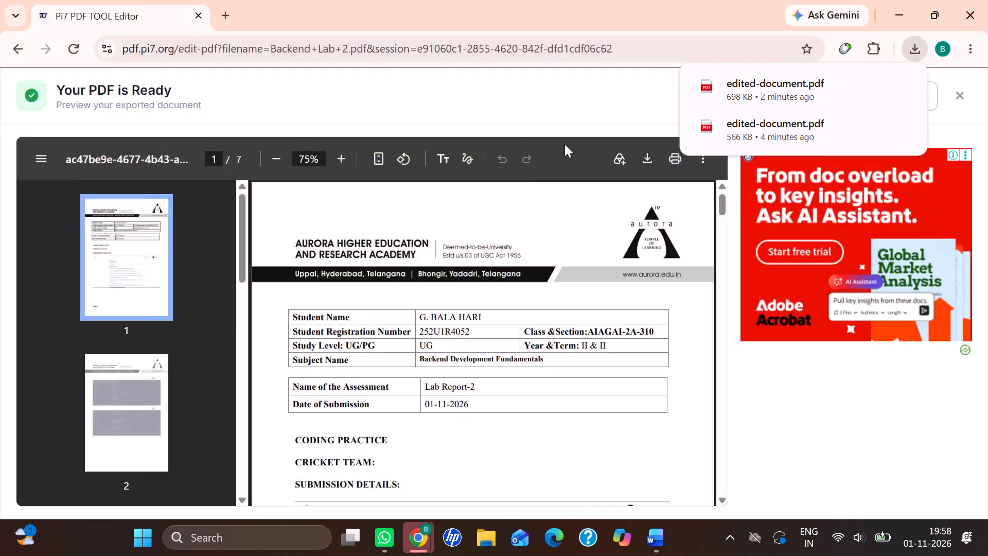
# Try to close the LAB REPORT 1 ADS Word window, and close WhatsApp and the NxtWave coding practice browser window, leaving the site.
pyautogui.click(604, 127)
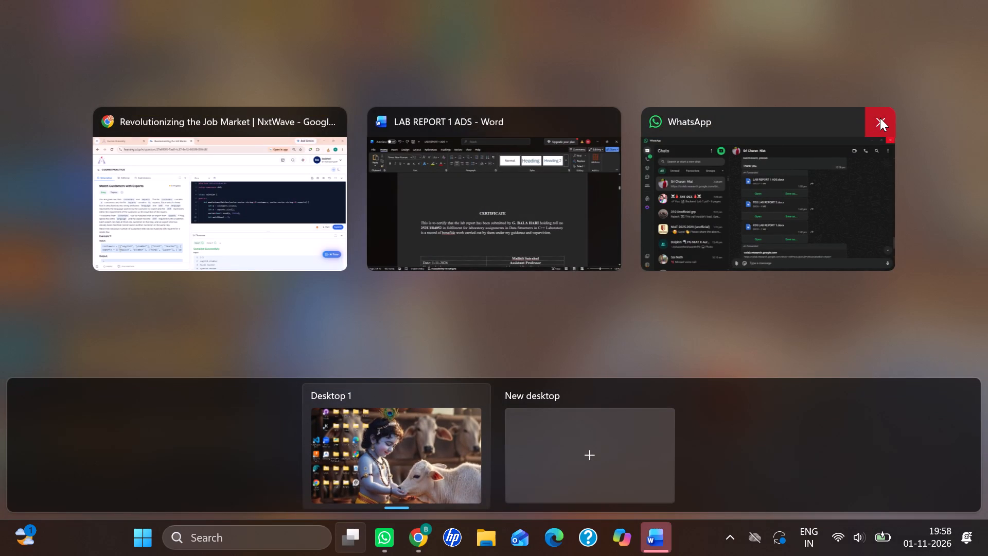
pyautogui.click(880, 118)
pyautogui.click(468, 127)
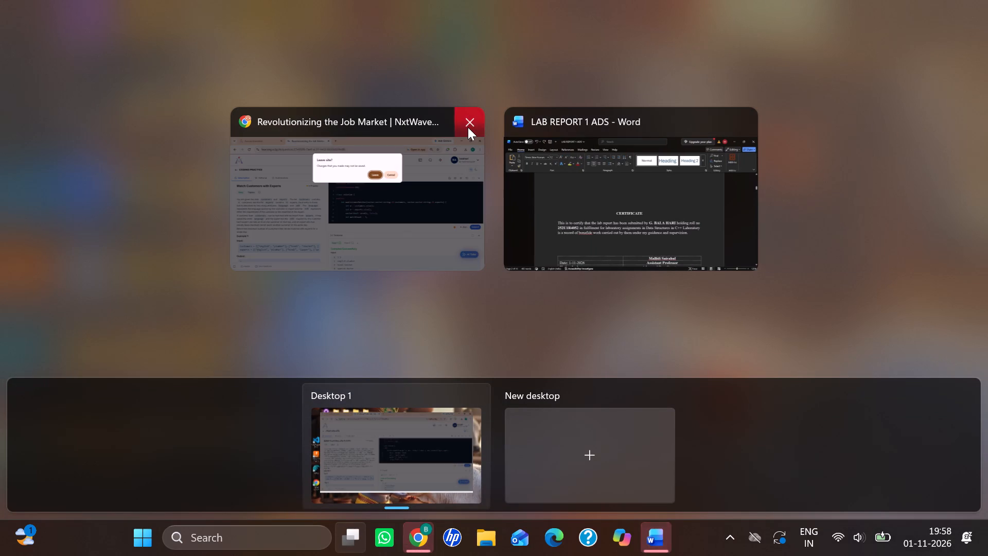
pyautogui.click(394, 164)
pyautogui.click(539, 155)
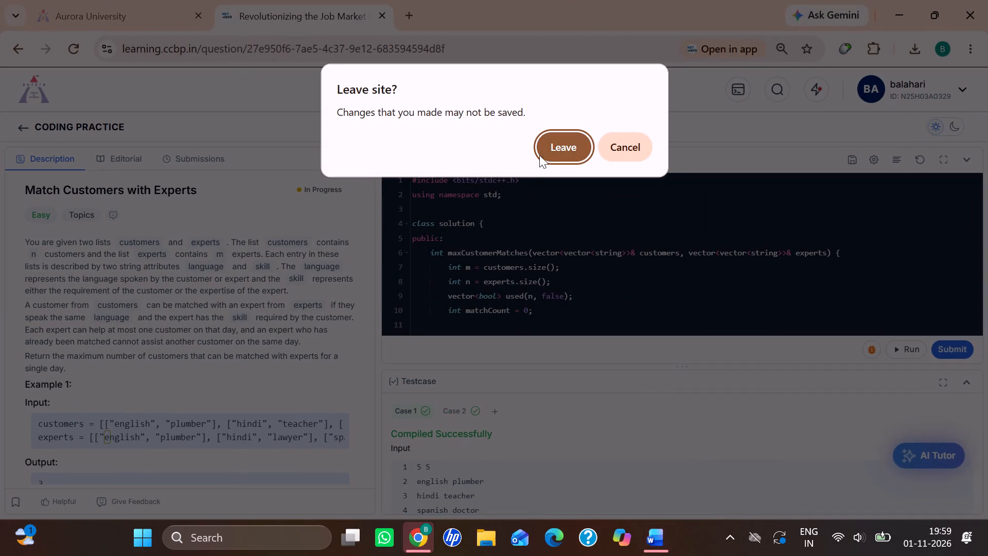
# Refresh the desktop.
pyautogui.rightClick(980, 0)
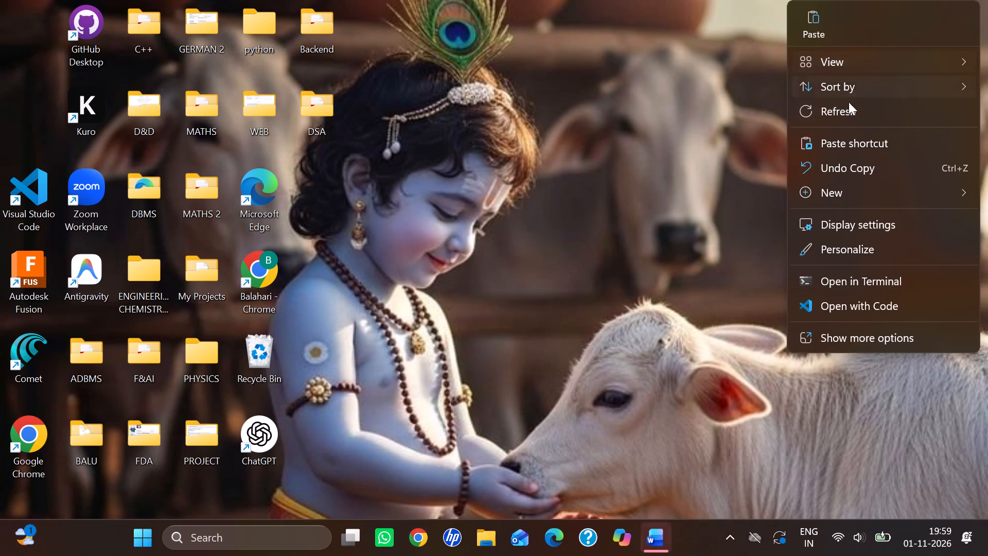
pyautogui.click(849, 114)
# Open the Backend folder on the desktop.
pyautogui.doubleClick(311, 28)
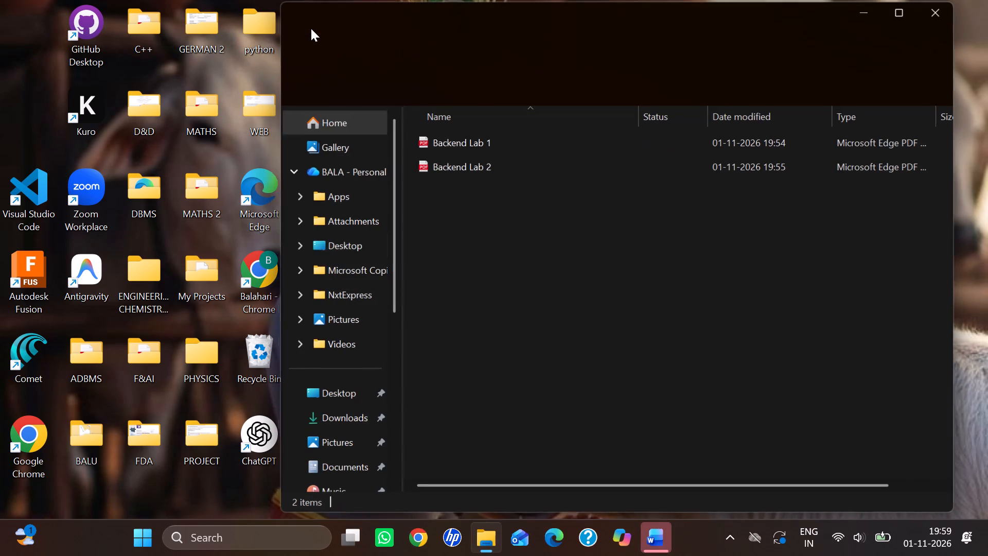
# Open Backend Lab 1 from the desktop Backend folder and check its submission date and the pages that follow.
pyautogui.doubleClick(493, 134)
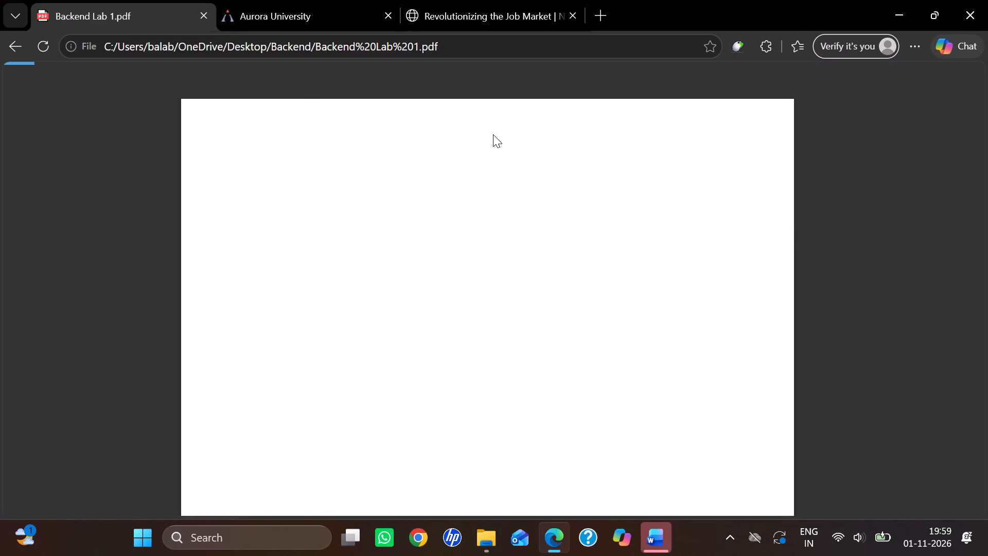
pyautogui.scroll(20, 425, 234)
pyautogui.scroll(12, 425, 234)
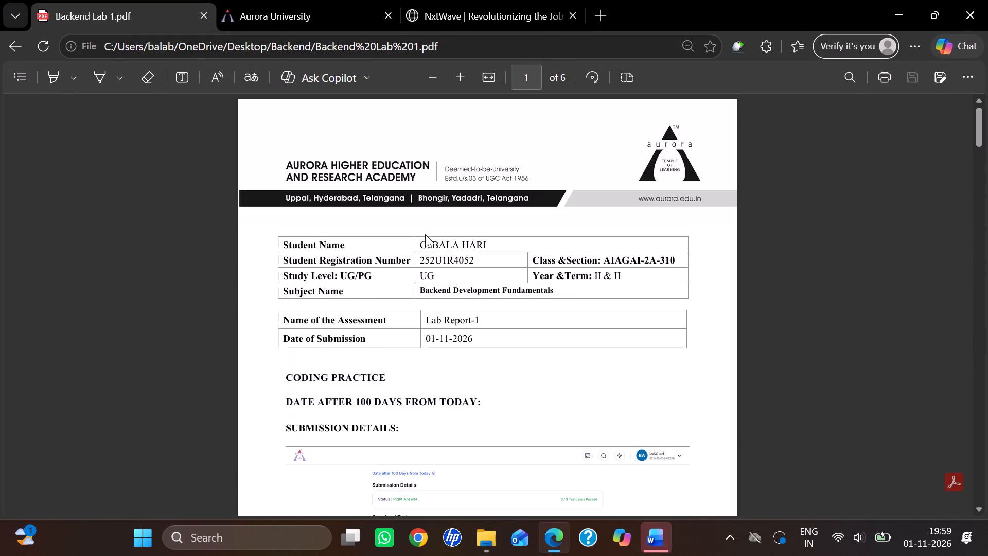
pyautogui.scroll(-1, 425, 234)
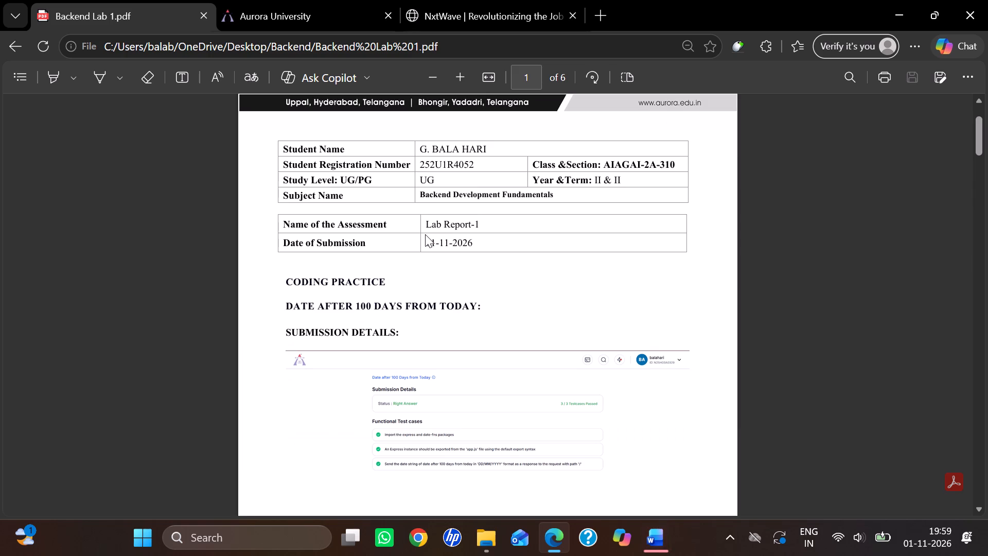
pyautogui.scroll(-2, 425, 234)
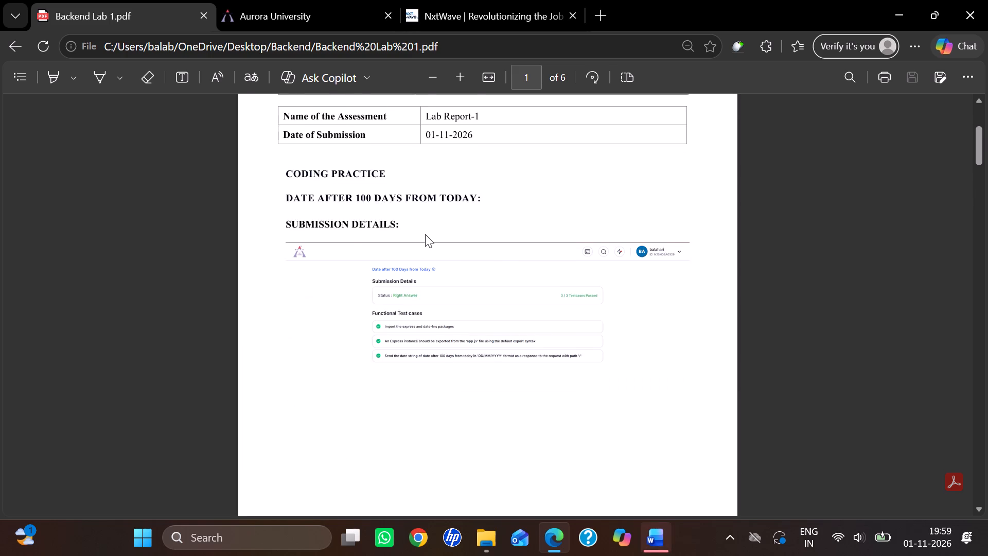
pyautogui.scroll(-1, 425, 234)
pyautogui.scroll(1, 425, 234)
pyautogui.scroll(-1, 437, 210)
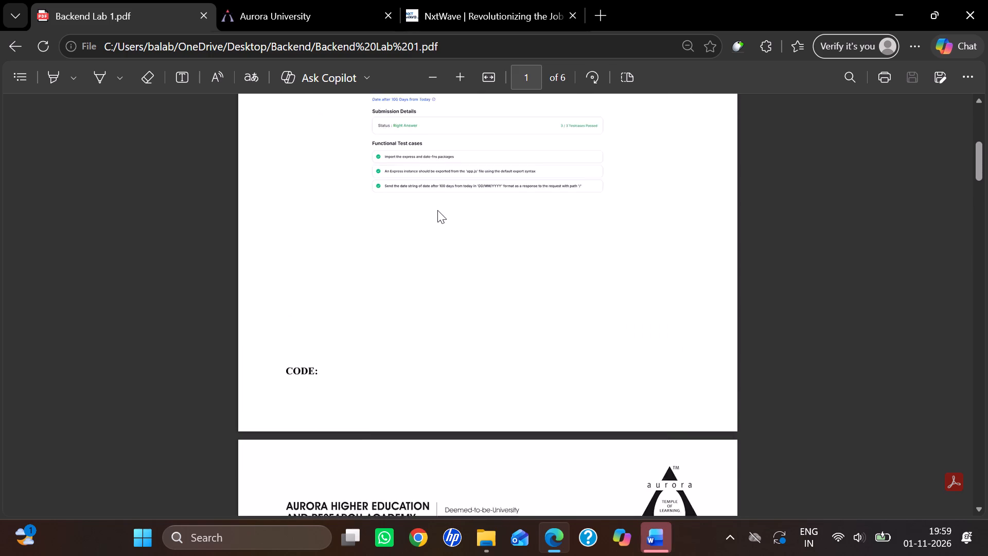
pyautogui.scroll(-7, 437, 210)
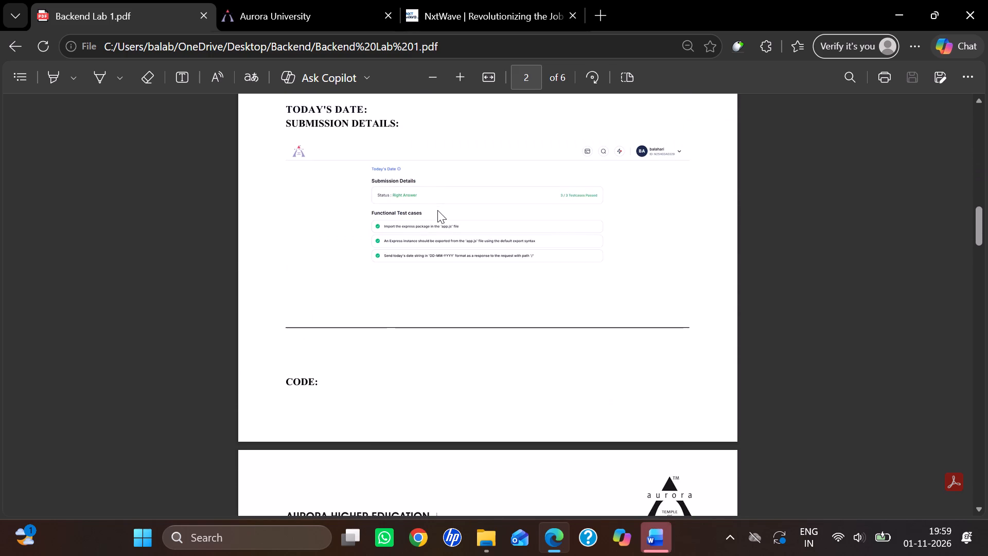
pyautogui.scroll(-4, 437, 210)
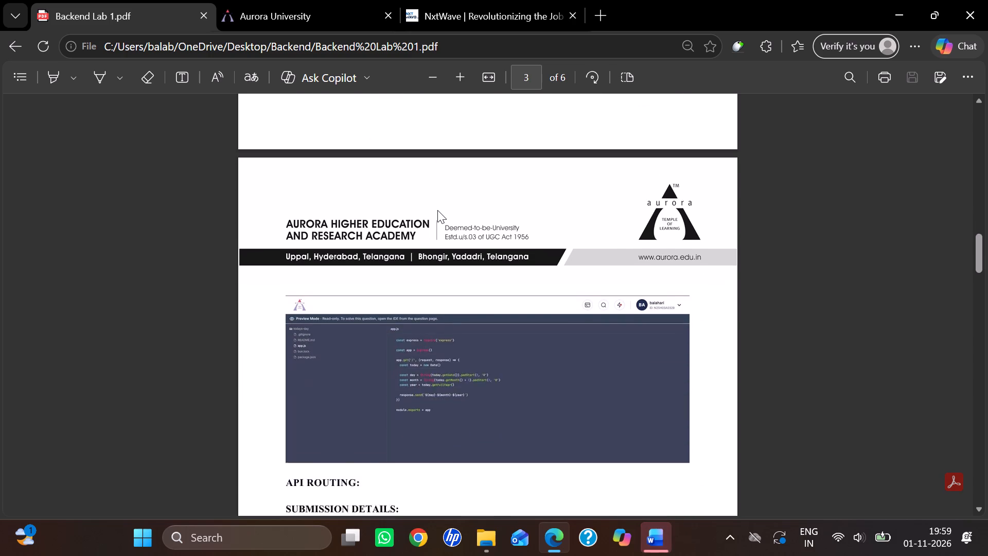
pyautogui.scroll(-3, 437, 210)
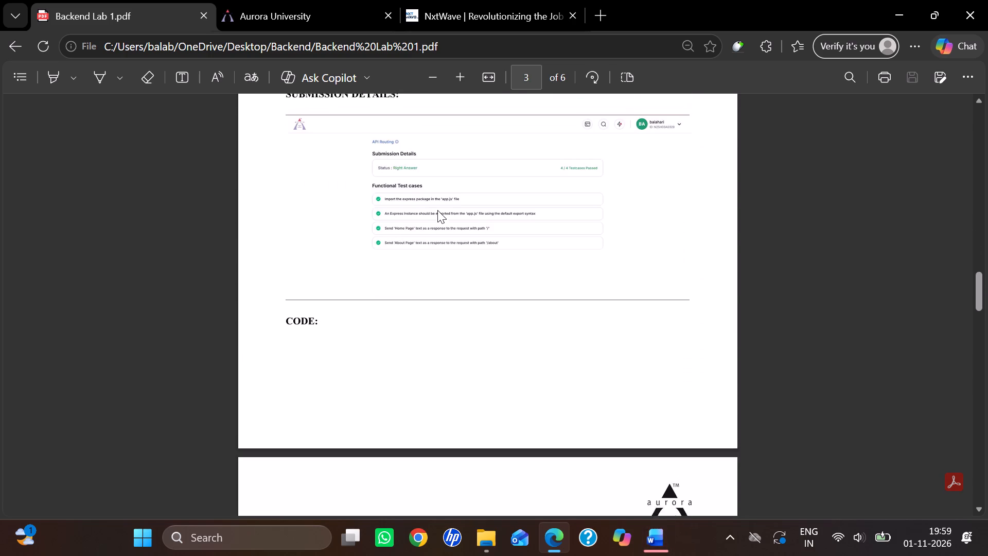
pyautogui.scroll(-4, 437, 210)
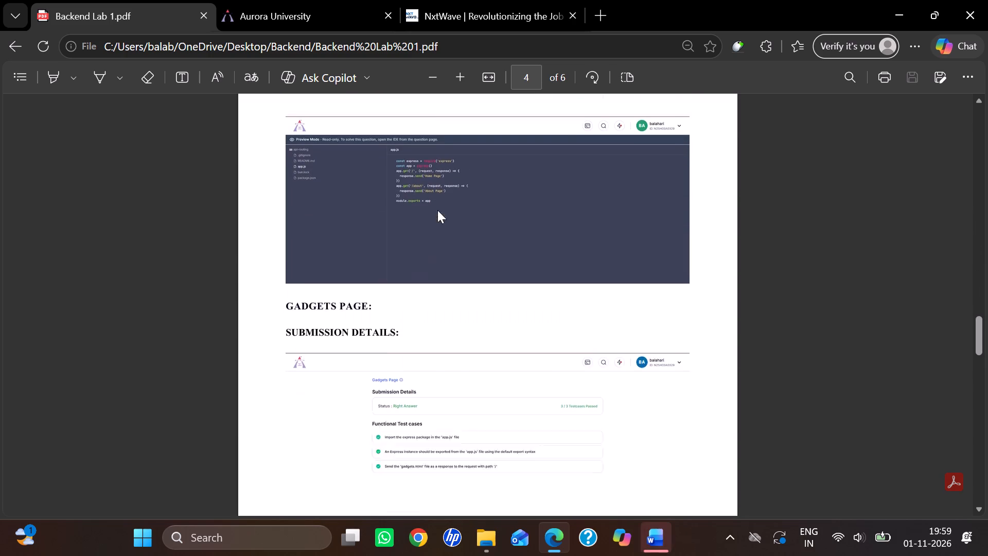
pyautogui.scroll(-5, 437, 210)
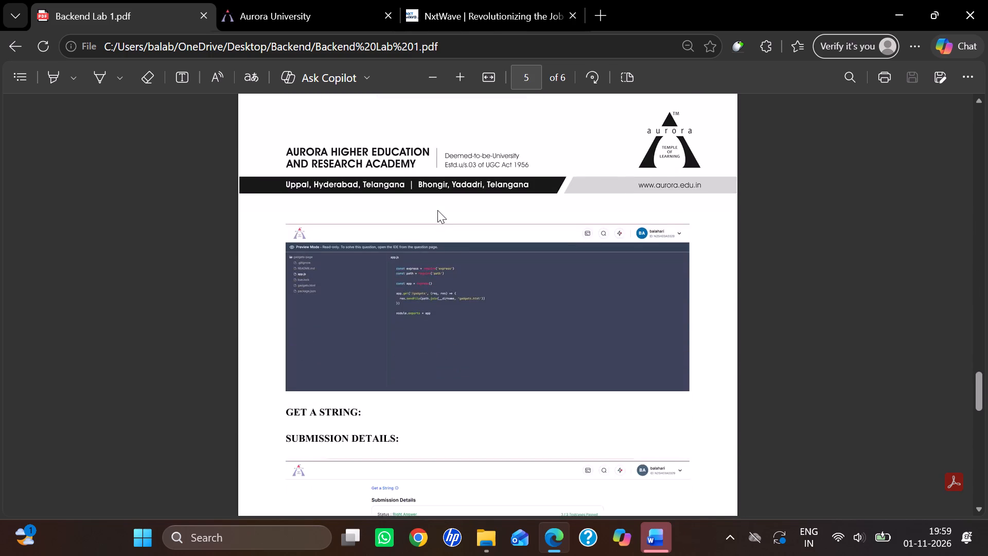
pyautogui.scroll(-2, 437, 210)
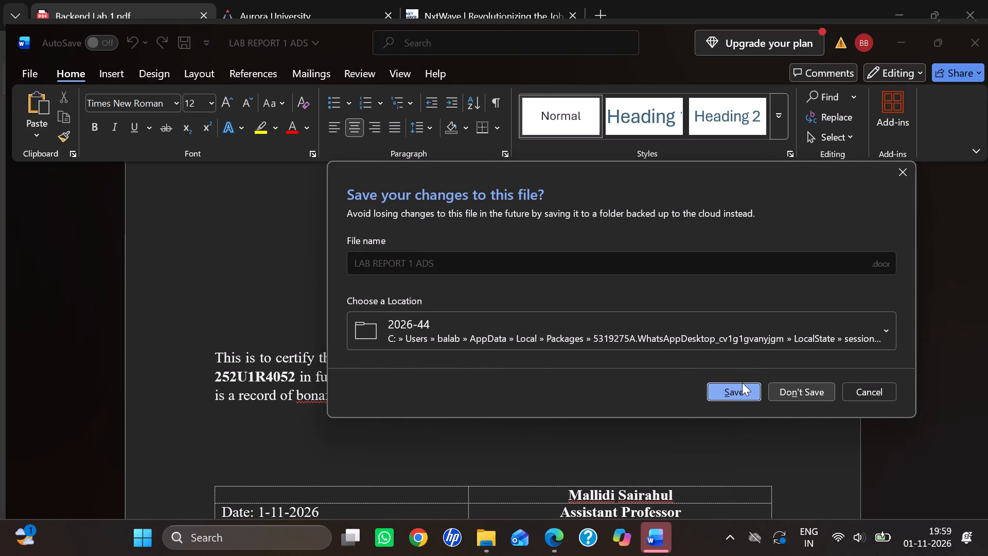
# Save the changes to the LAB REPORT 1 ADS Word document in its existing 2026-44 folder as it closes.
pyautogui.click(740, 393)
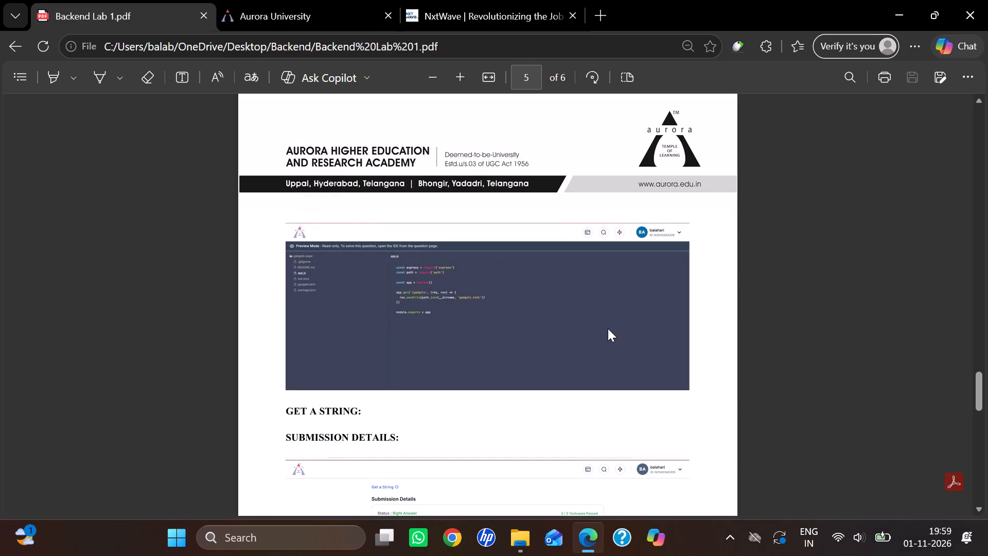
# Look through the remaining pages of Backend Lab 1 and close the browser window.
pyautogui.scroll(-6, 608, 328)
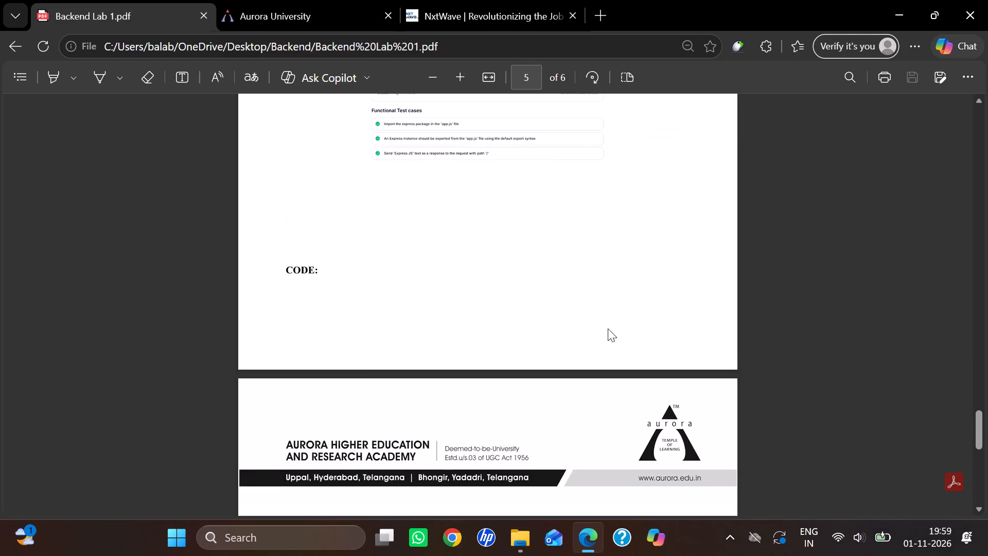
pyautogui.scroll(-8, 608, 328)
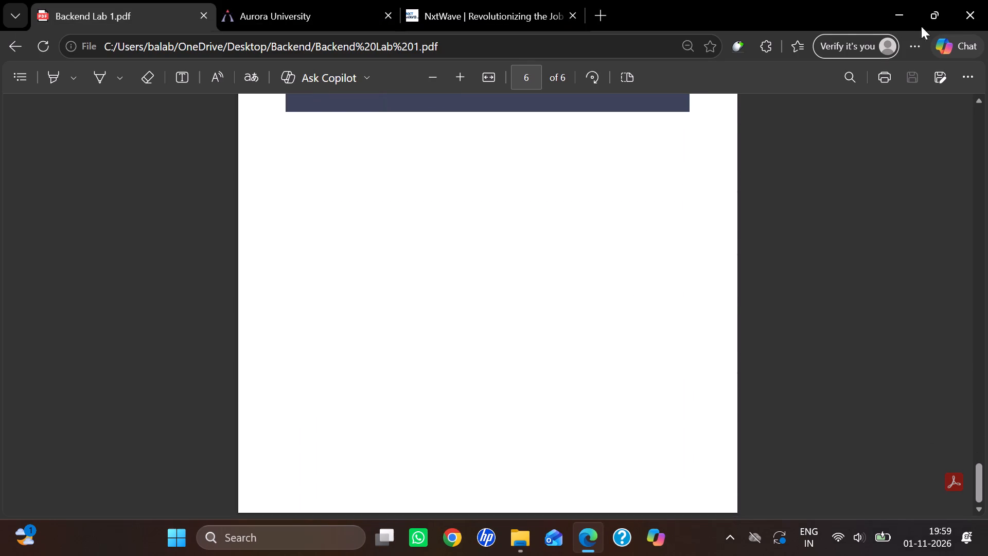
pyautogui.click(971, 0)
# Open Backend Lab 2 from the Backend folder to check its submission date and all pages, and close the PDF and folder windows.
pyautogui.doubleClick(461, 155)
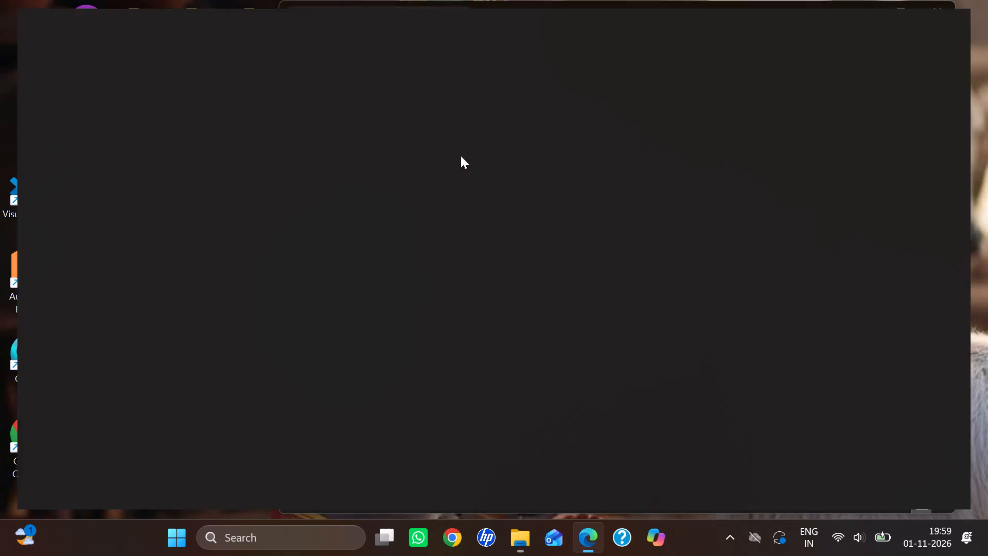
pyautogui.scroll(20, 490, 314)
pyautogui.scroll(4, 490, 314)
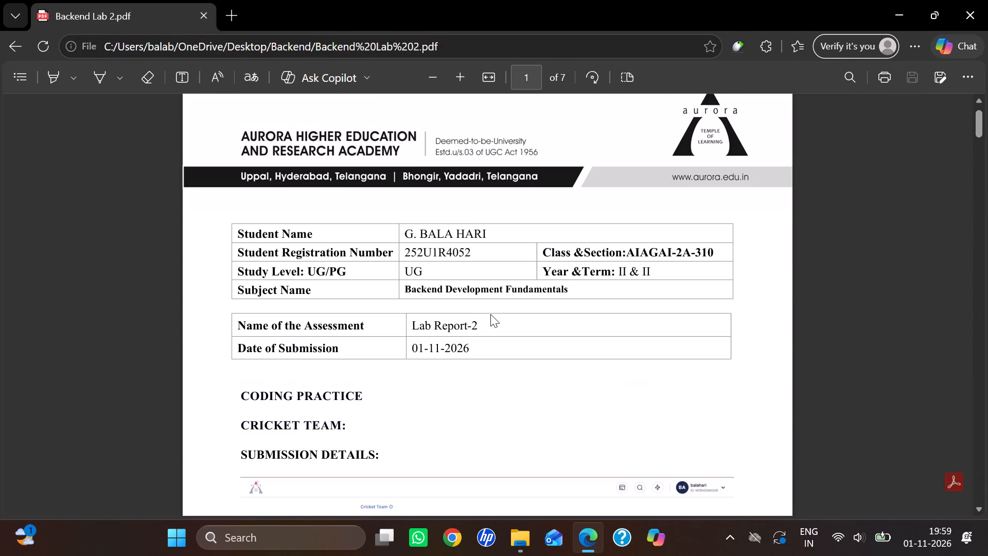
pyautogui.scroll(1, 490, 314)
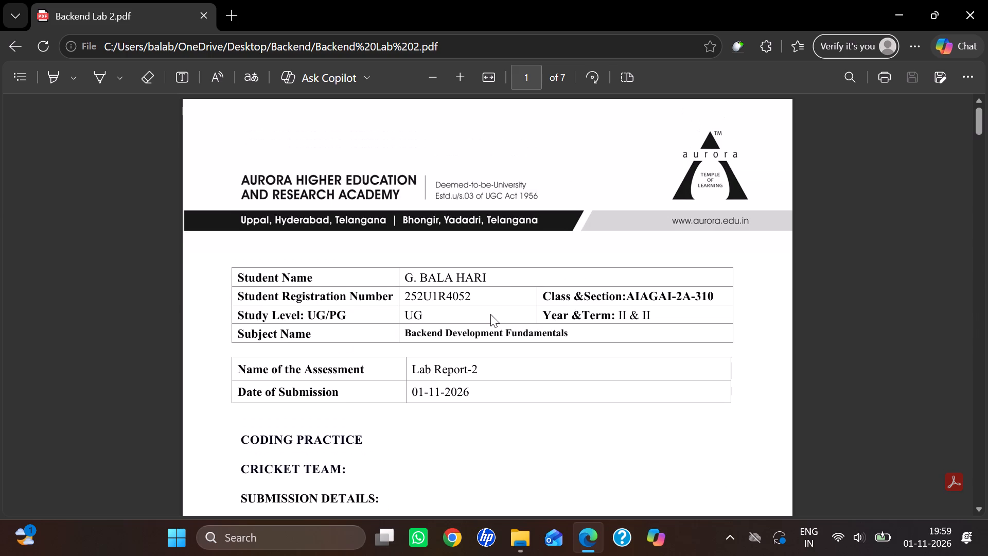
pyautogui.scroll(-3, 490, 314)
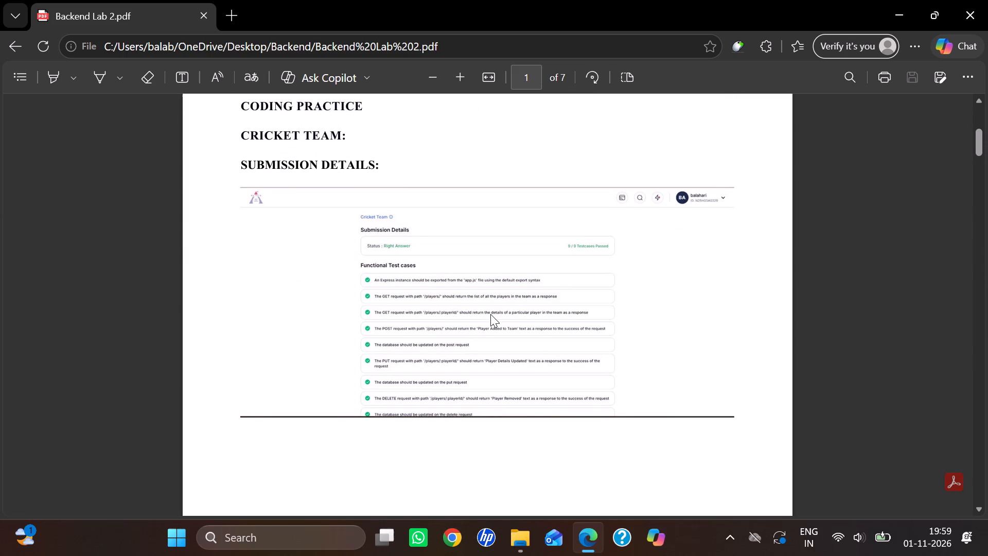
pyautogui.scroll(-4, 490, 314)
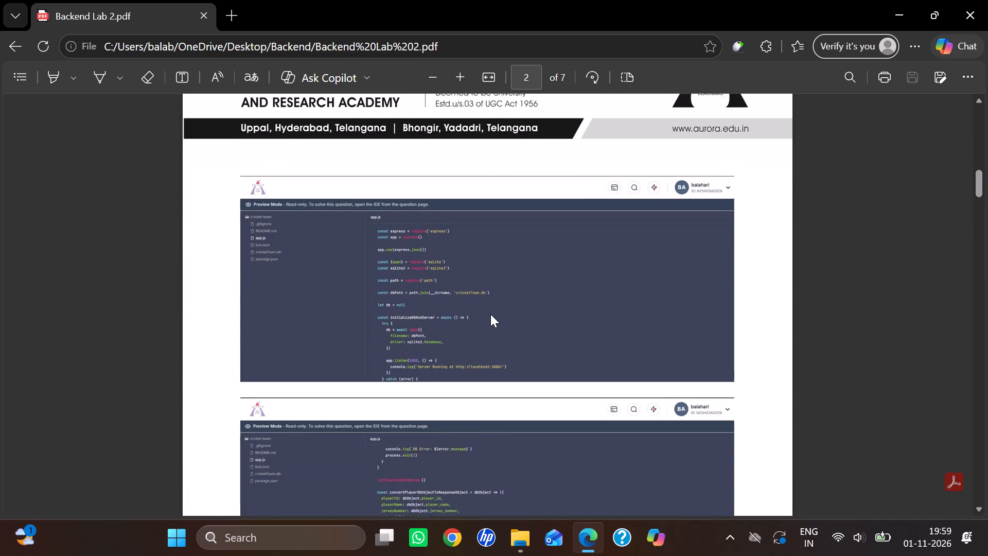
pyautogui.scroll(-8, 490, 314)
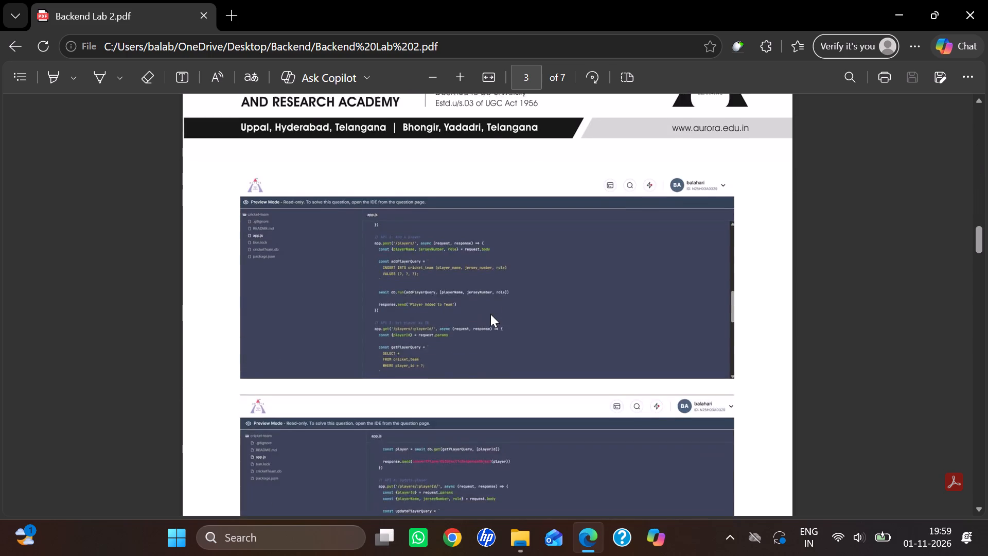
pyautogui.scroll(-8, 490, 314)
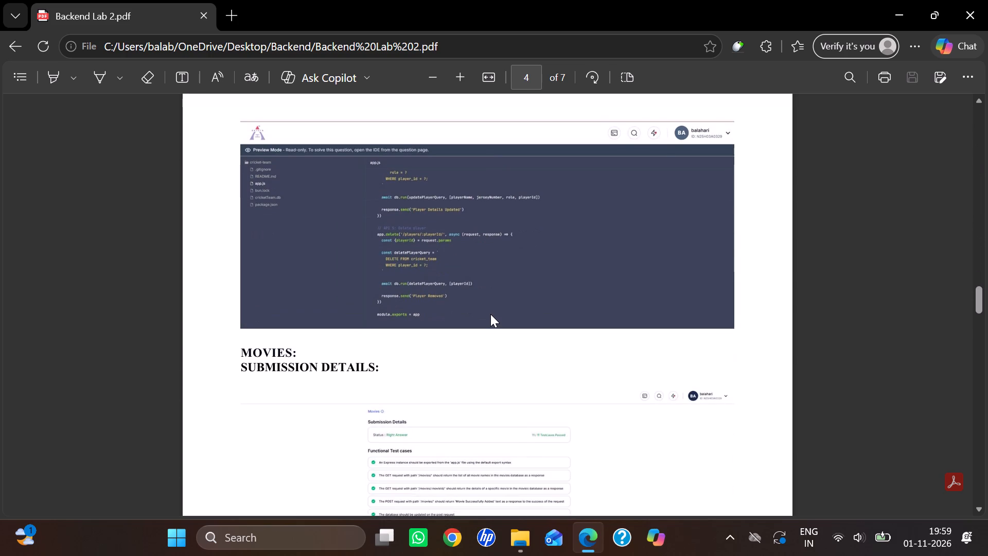
pyautogui.scroll(-1, 490, 314)
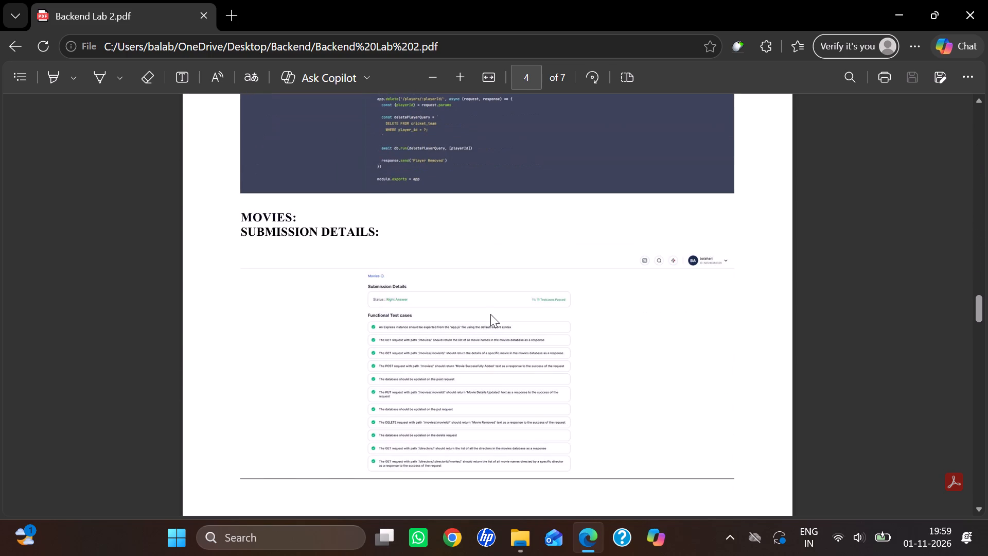
pyautogui.hscroll(-1, 490, 314)
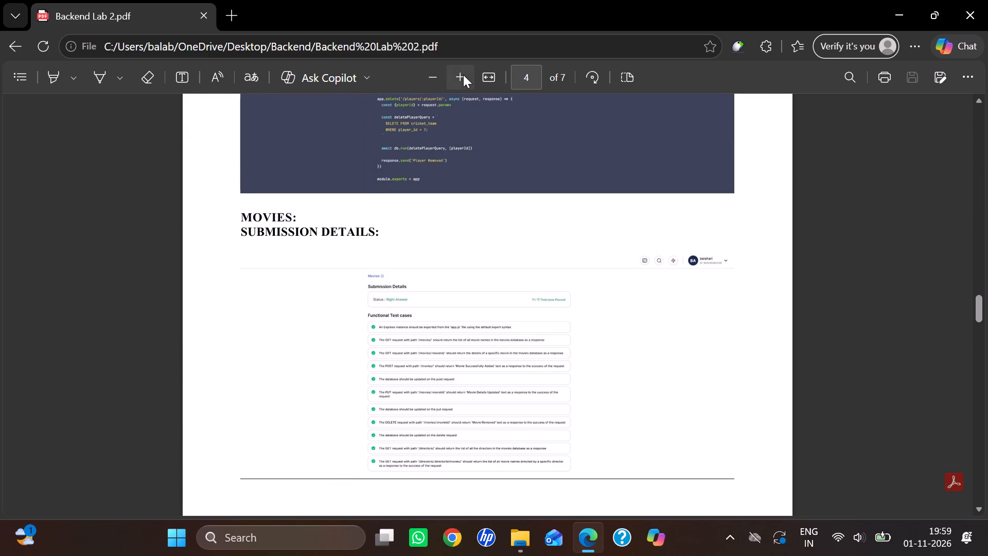
pyautogui.doubleClick(463, 75)
pyautogui.doubleClick(463, 75)
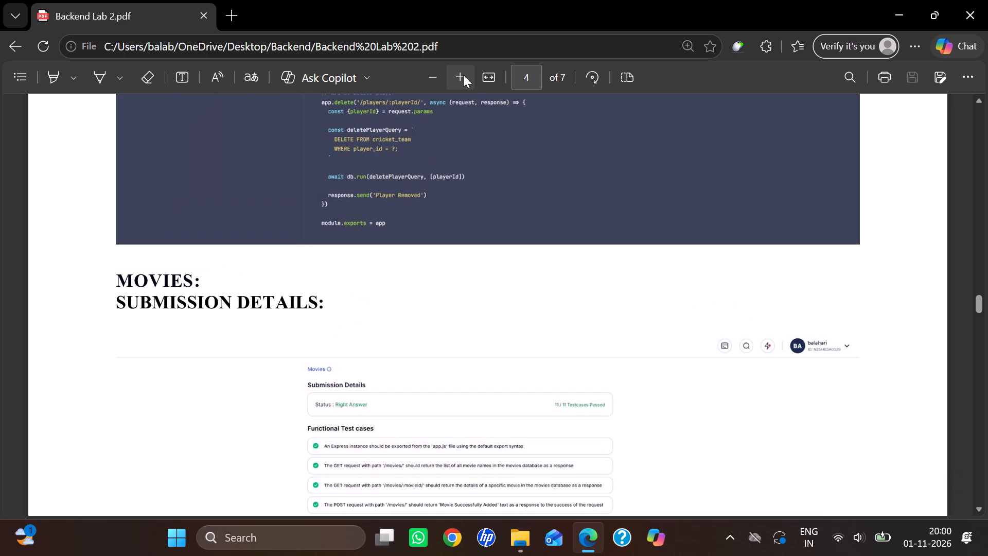
pyautogui.doubleClick(439, 81)
pyautogui.scroll(-2, 381, 328)
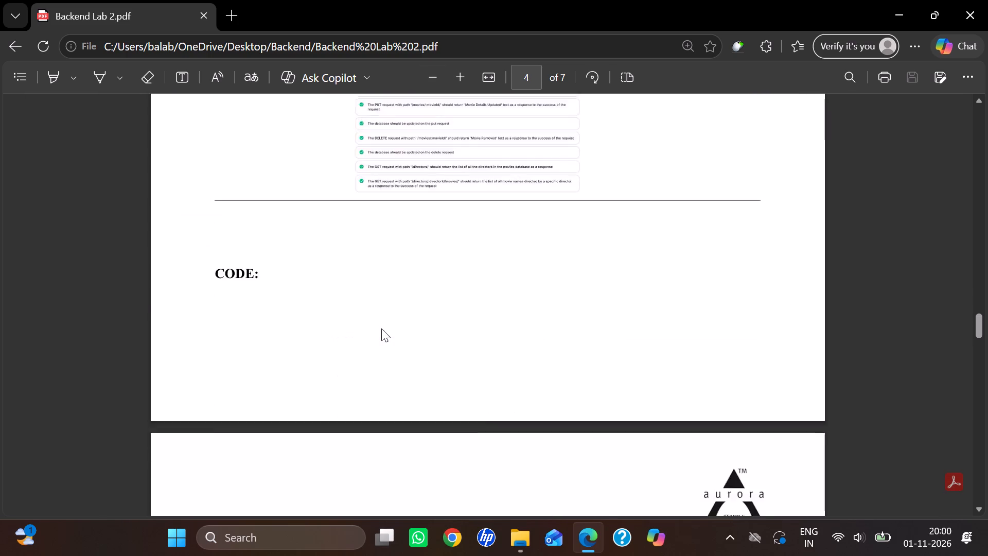
pyautogui.scroll(-9, 381, 328)
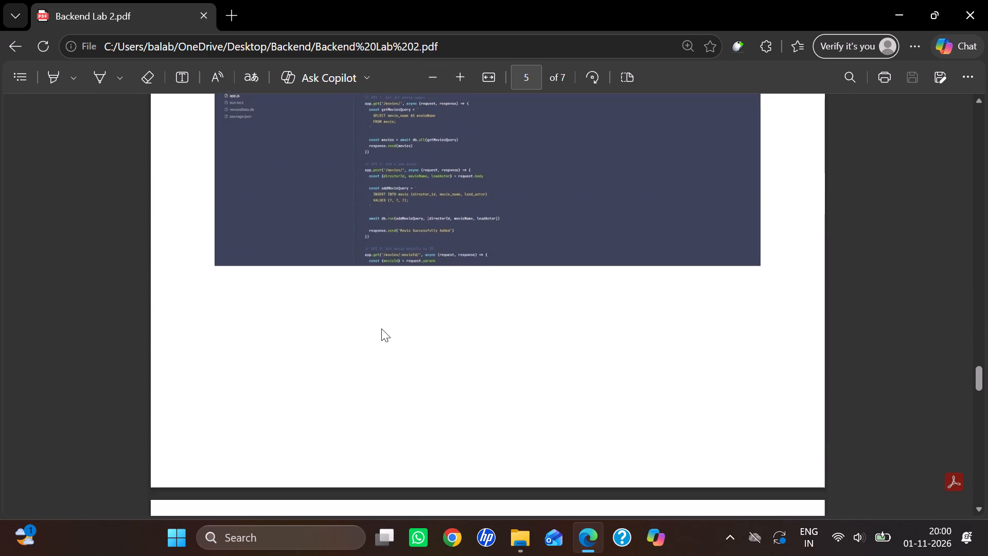
pyautogui.scroll(-14, 381, 328)
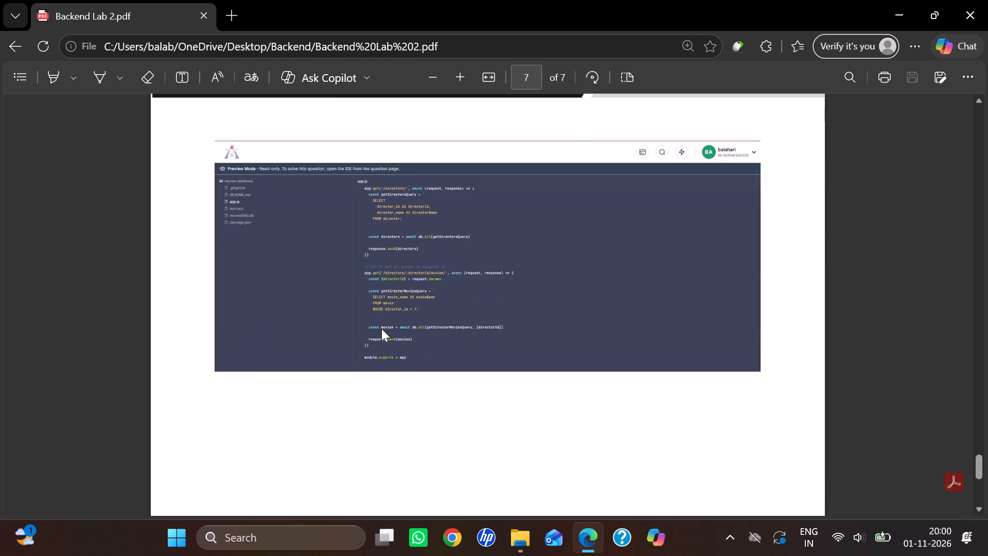
pyautogui.scroll(-8, 381, 328)
pyautogui.click(975, 0)
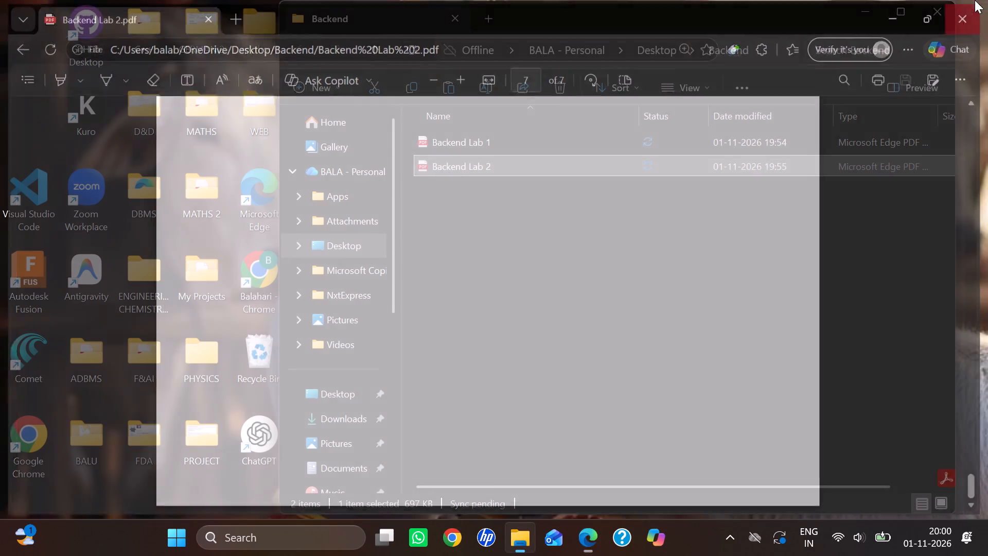
pyautogui.click(950, 4)
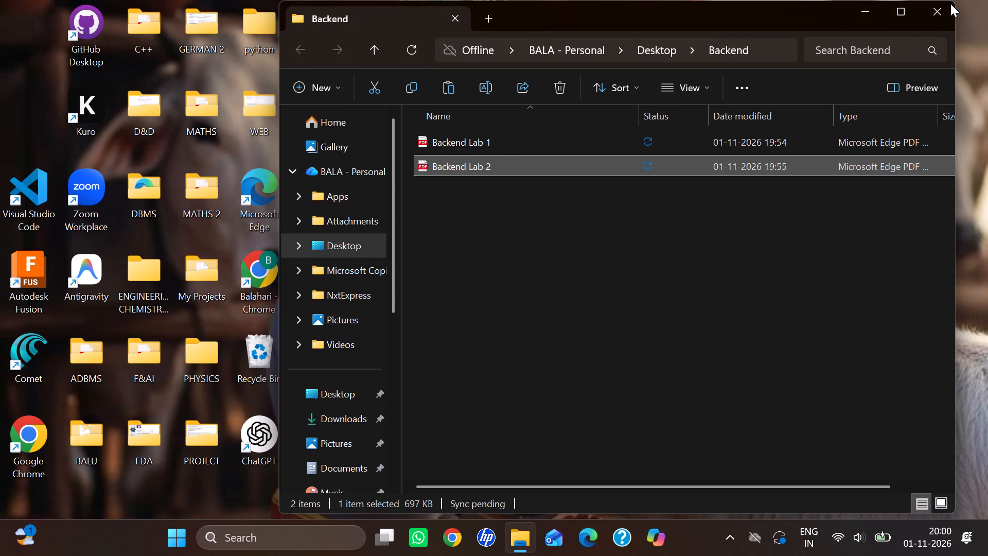
# Open LAB REPORT 1 ADS from the desktop DSA folder and check its cover, certificate date and following pages.
pyautogui.doubleClick(331, 112)
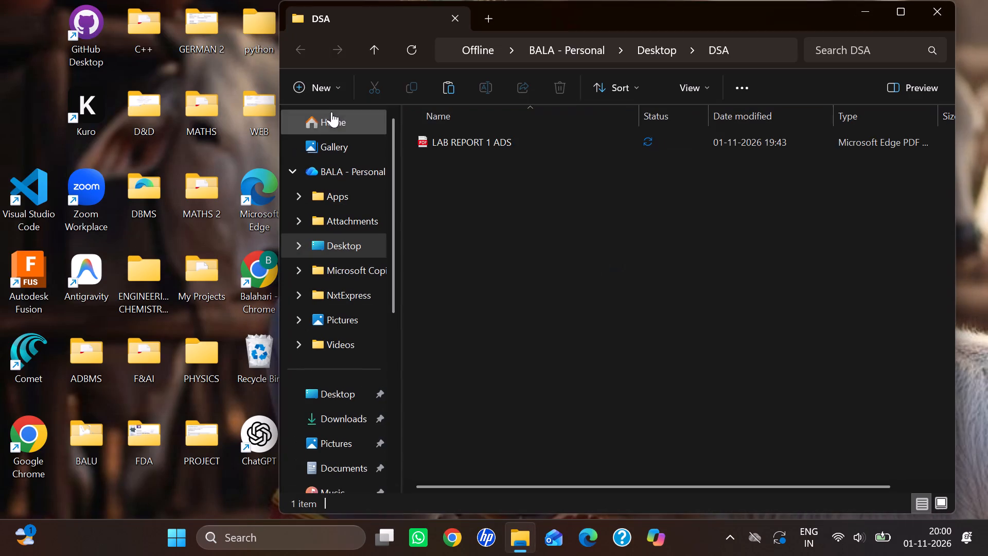
pyautogui.doubleClick(463, 139)
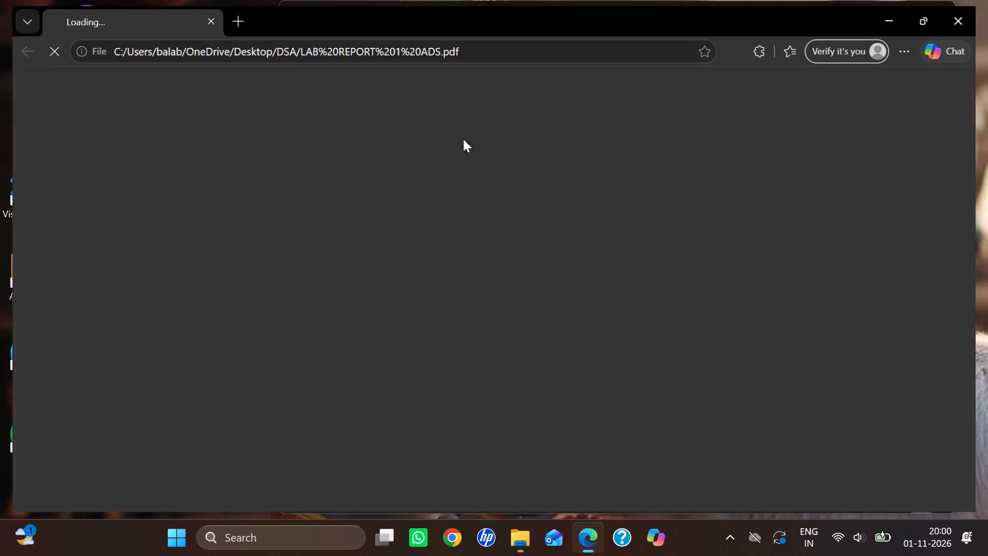
pyautogui.scroll(20, 462, 306)
pyautogui.scroll(7, 462, 306)
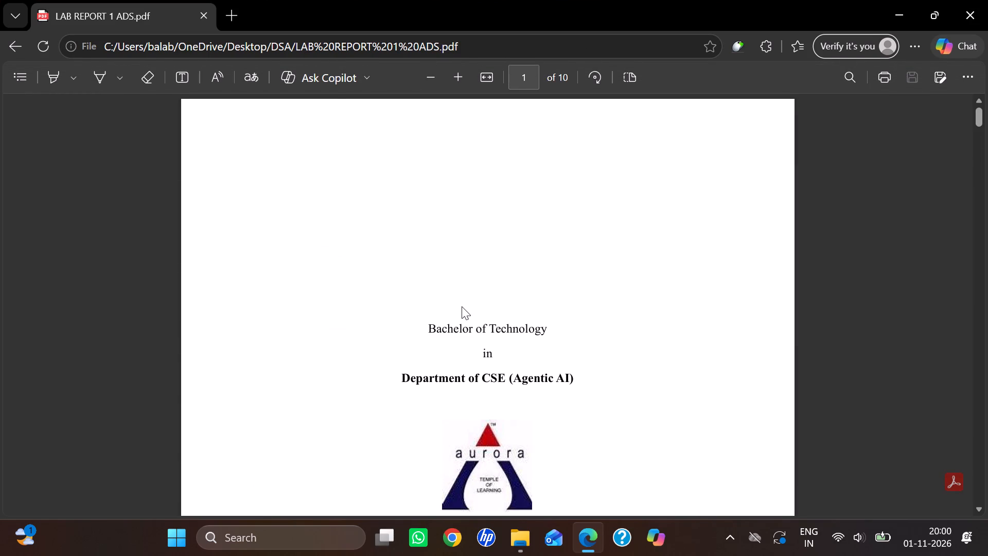
pyautogui.scroll(-3, 462, 306)
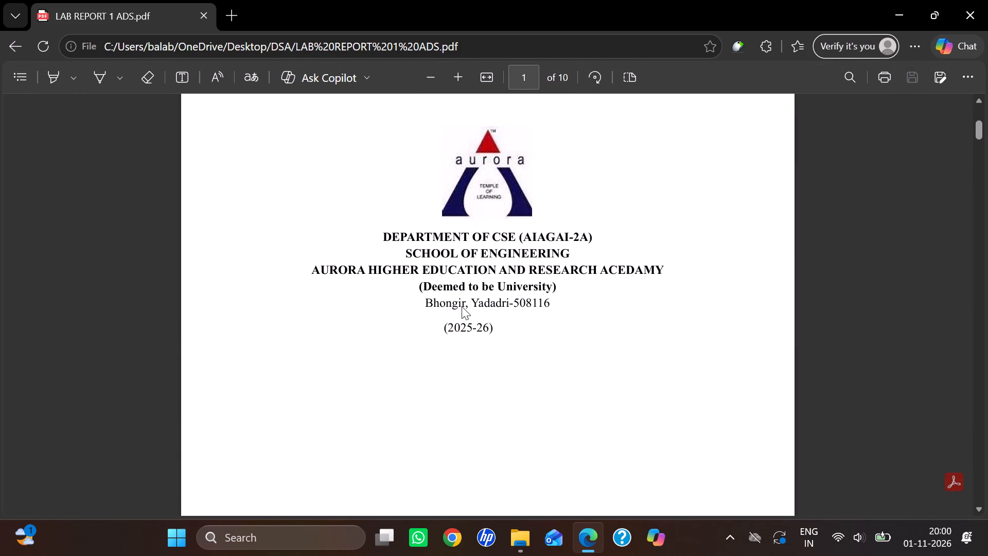
pyautogui.scroll(-2, 462, 306)
pyautogui.scroll(3, 462, 306)
pyautogui.scroll(-1, 462, 306)
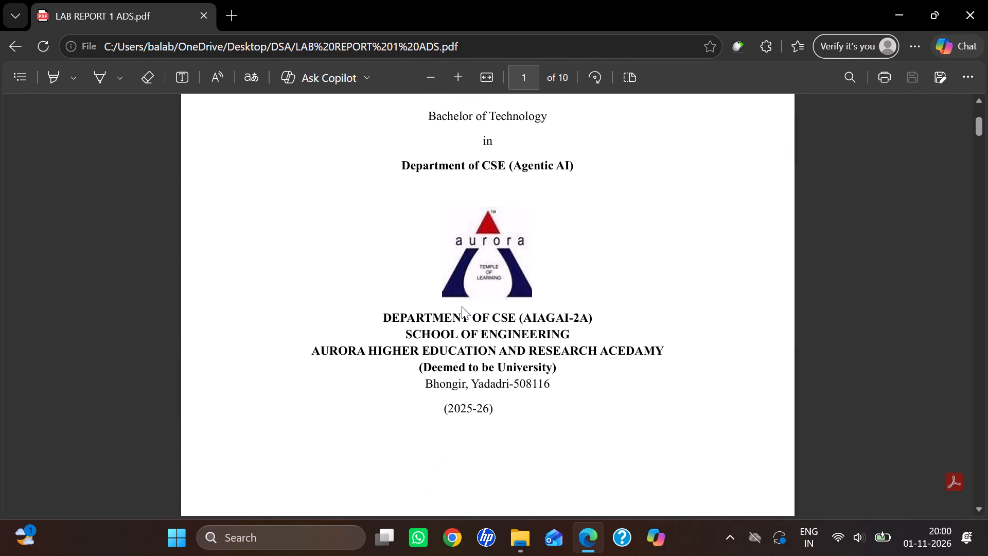
pyautogui.scroll(-7, 462, 306)
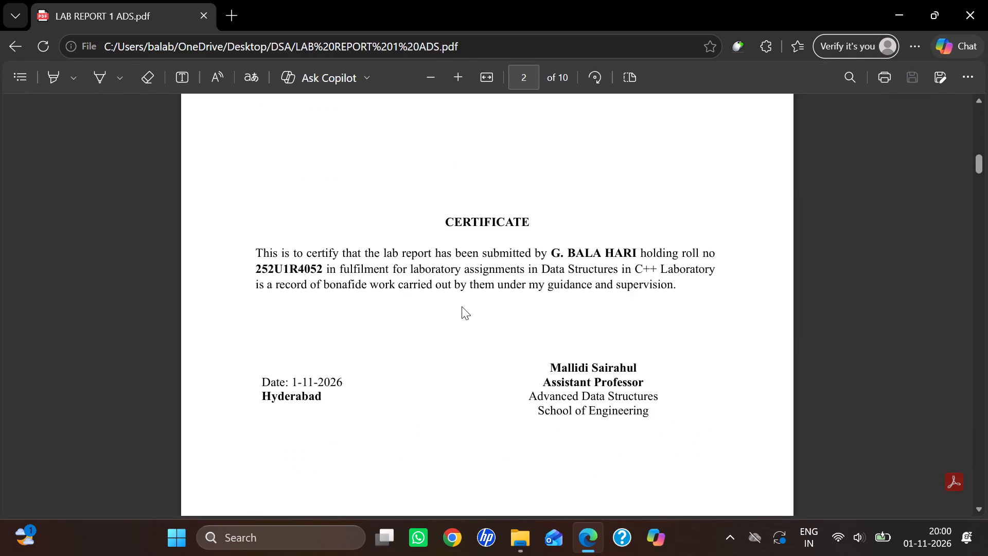
pyautogui.scroll(-1, 462, 306)
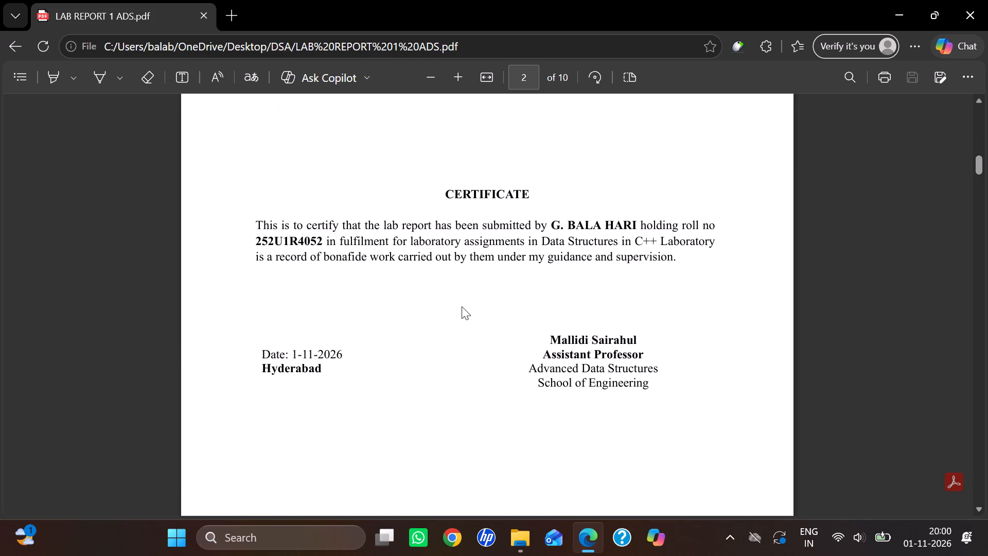
pyautogui.scroll(-2, 462, 306)
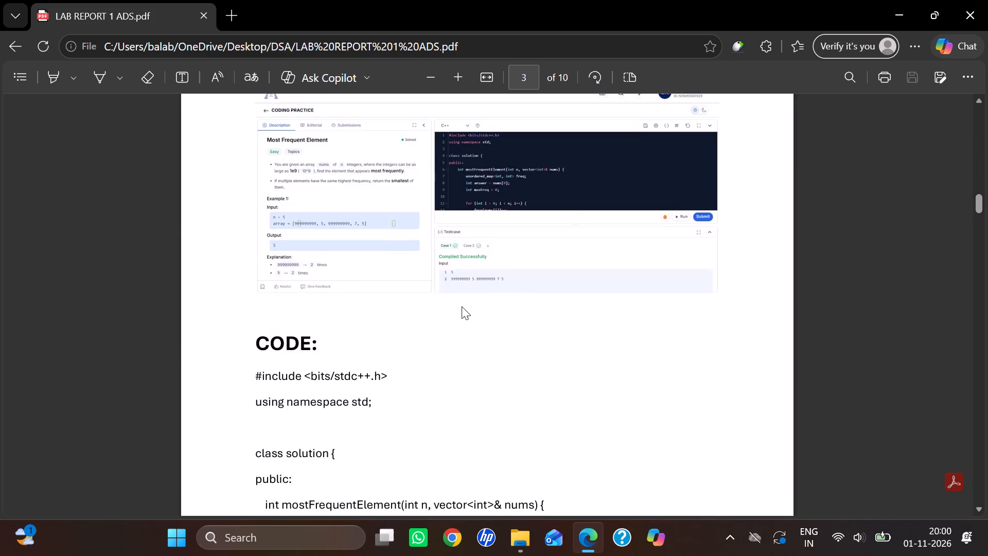
pyautogui.scroll(-2, 462, 306)
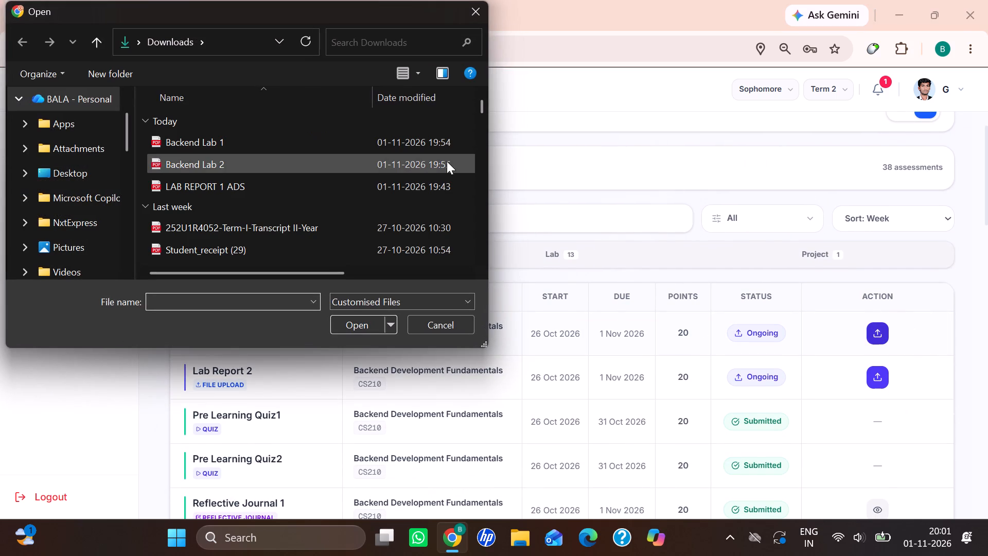
# In Chrome, upload Backend Lab 1 from the desktop Backend folder as the Lab Report 1 submission for Backend Development Fundamentals.
pyautogui.scroll(-1, 71, 215)
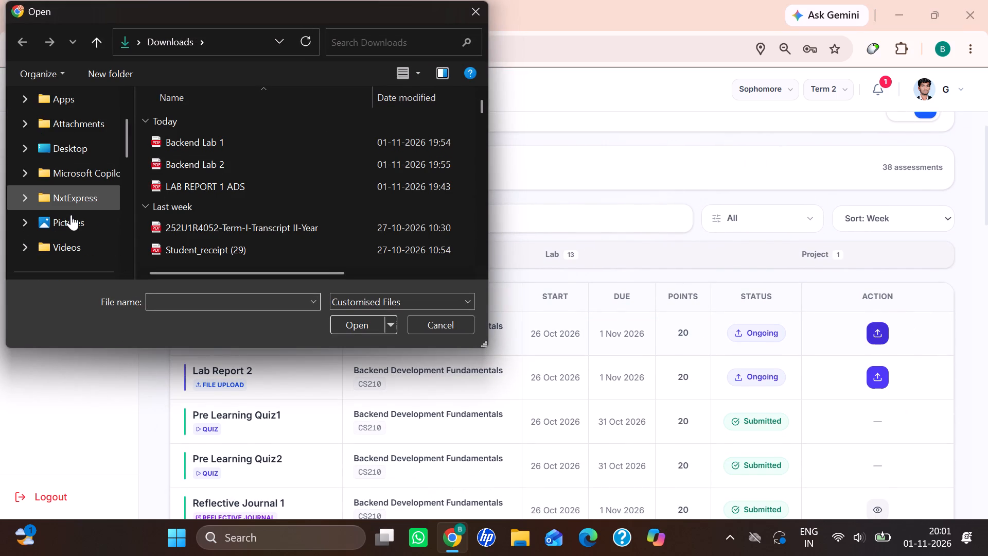
pyautogui.scroll(-2, 71, 215)
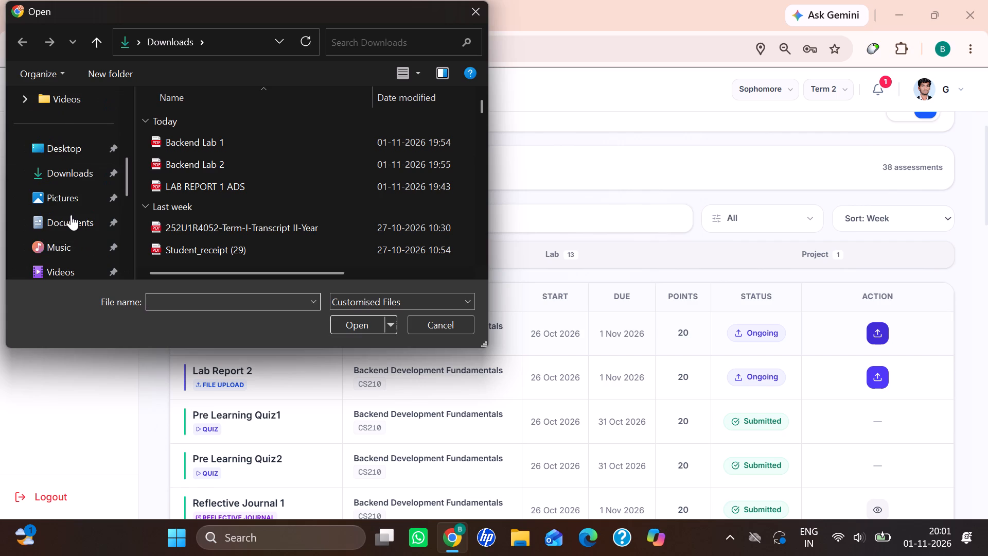
pyautogui.scroll(-1, 71, 215)
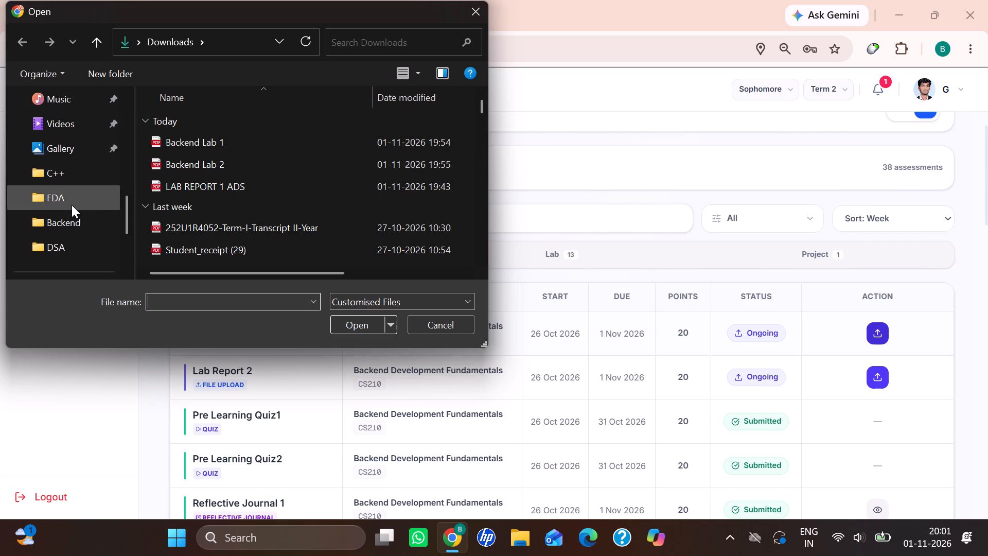
pyautogui.scroll(1, 72, 205)
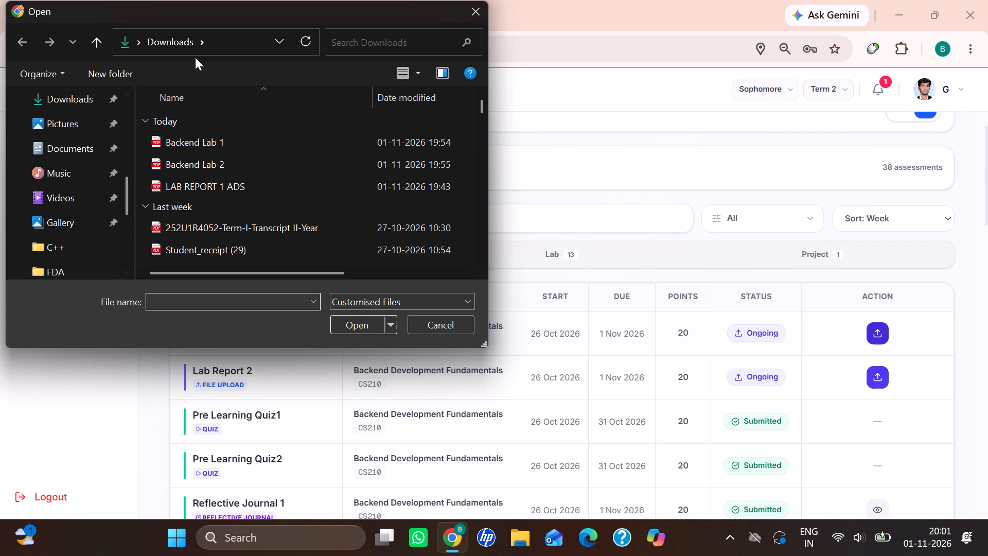
pyautogui.click(198, 47)
pyautogui.scroll(-2, 230, 189)
pyautogui.scroll(1, 230, 189)
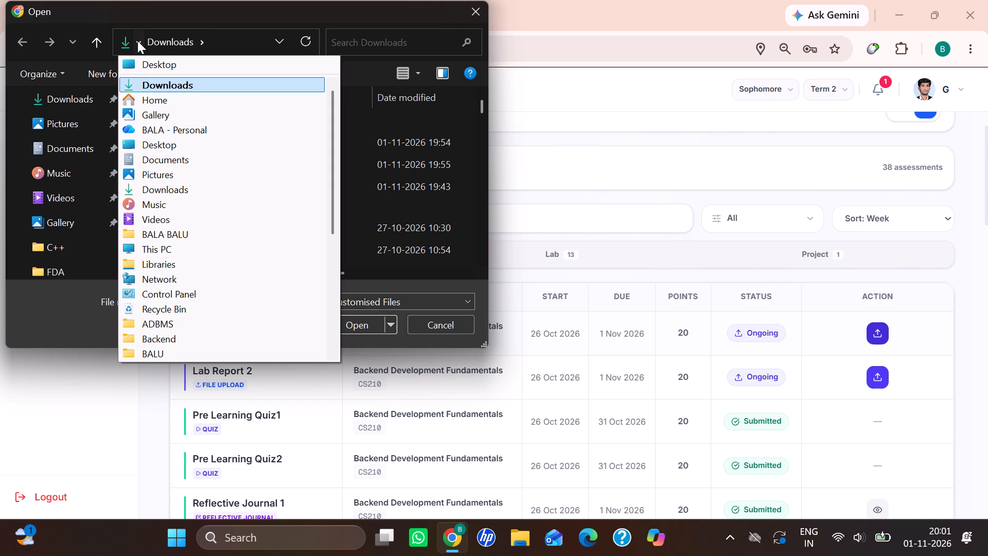
pyautogui.scroll(-1, 189, 198)
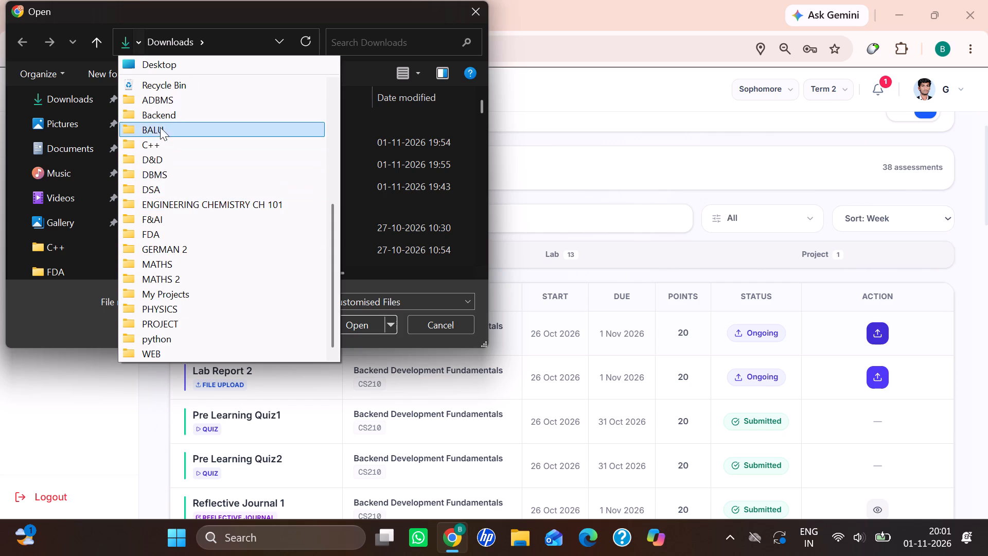
pyautogui.click(157, 119)
pyautogui.doubleClick(222, 130)
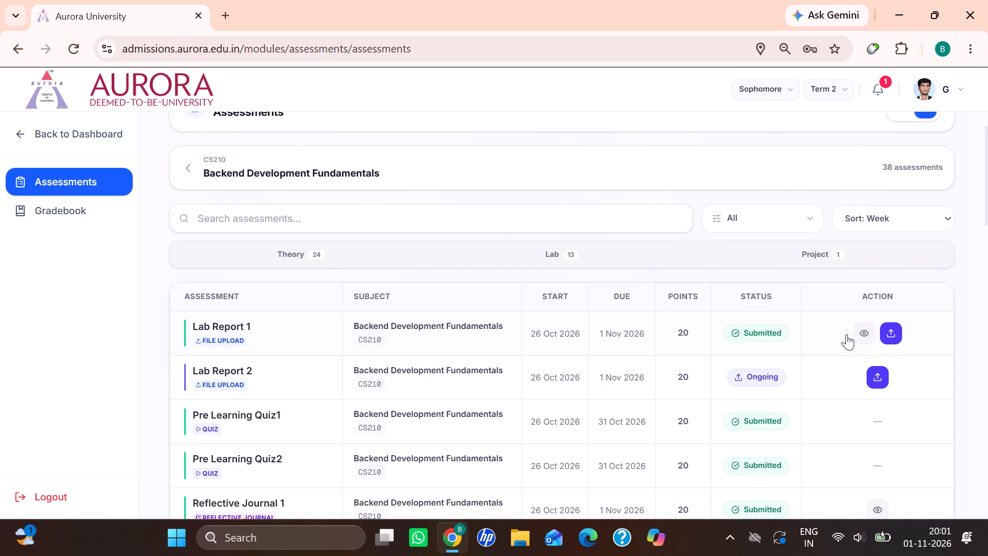
# View the submitted Lab Report 1 file, check its submission date and all pages, and close it.
pyautogui.click(858, 338)
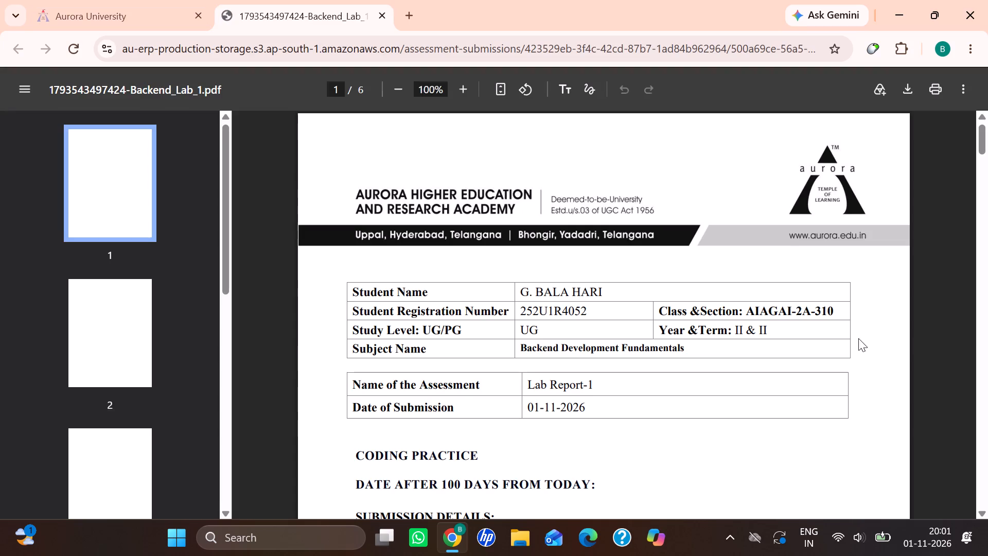
pyautogui.hscroll(1, 520, 322)
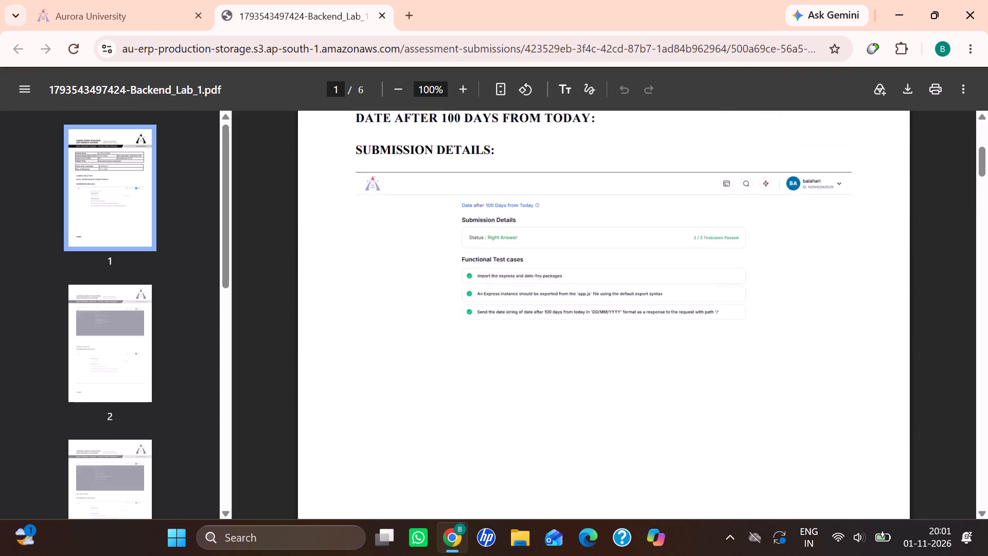
pyautogui.hscroll(1, 520, 322)
pyautogui.scroll(2, 520, 322)
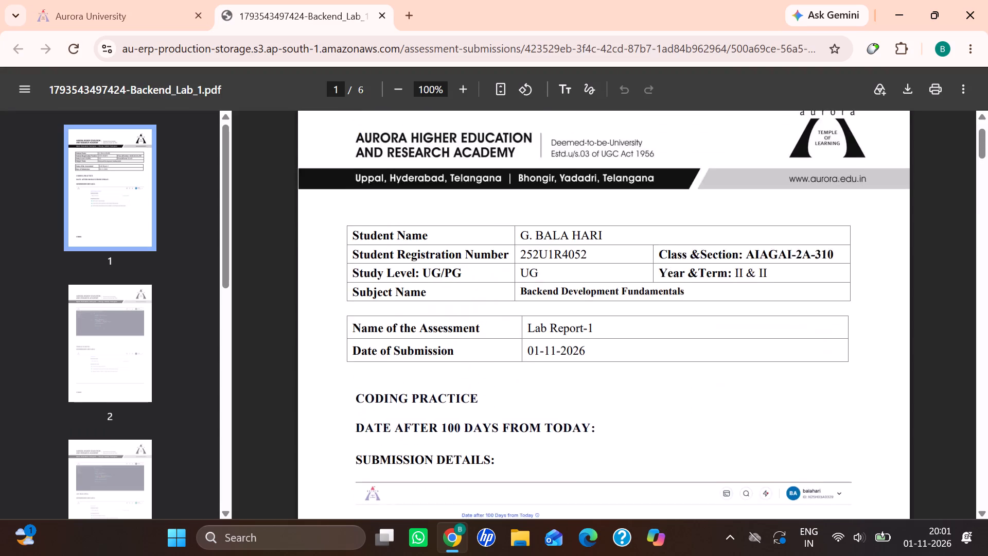
pyautogui.scroll(-20, 520, 322)
pyautogui.scroll(-3, 520, 322)
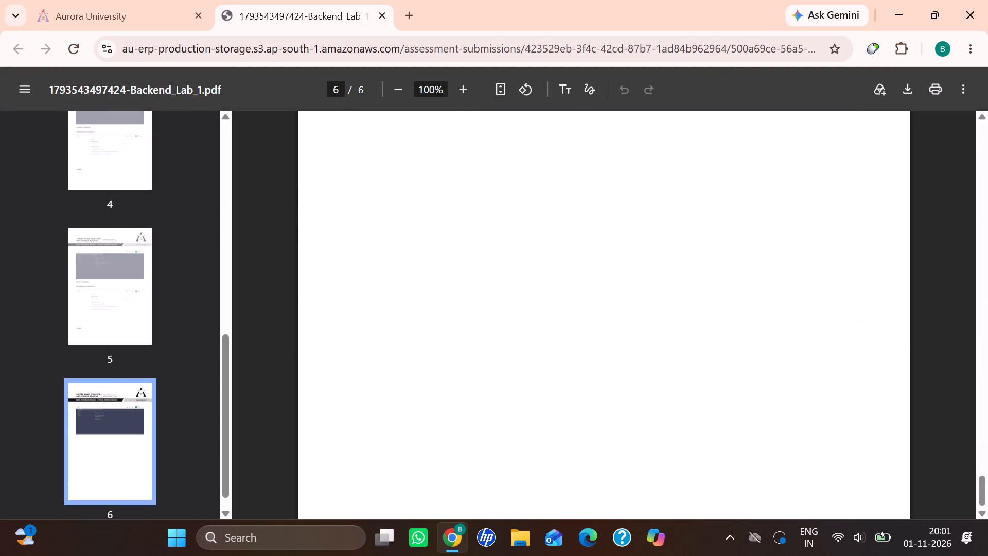
pyautogui.scroll(-1, 520, 322)
pyautogui.click(385, 16)
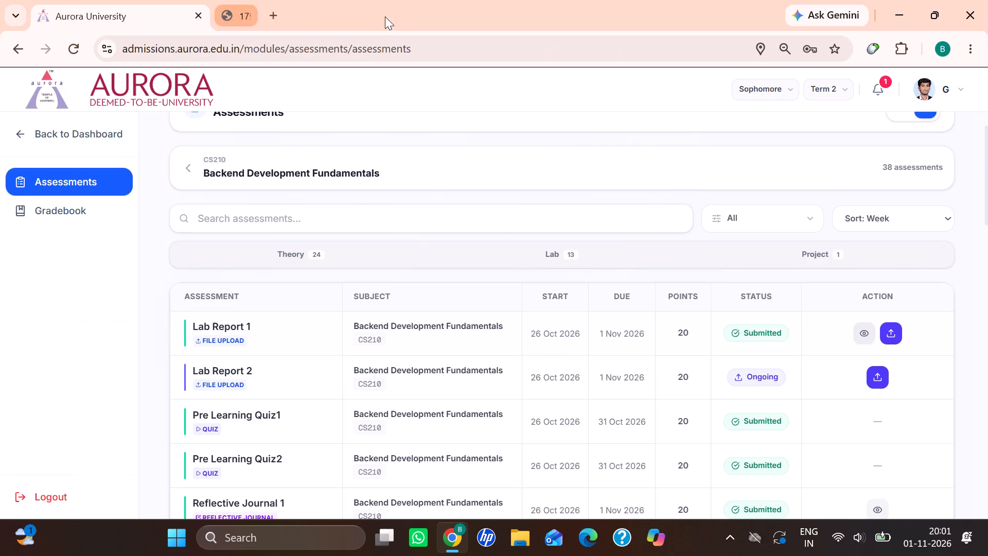
# Upload Backend Lab 2 from the desktop Backend folder as the Lab Report 2 submission.
pyautogui.click(880, 377)
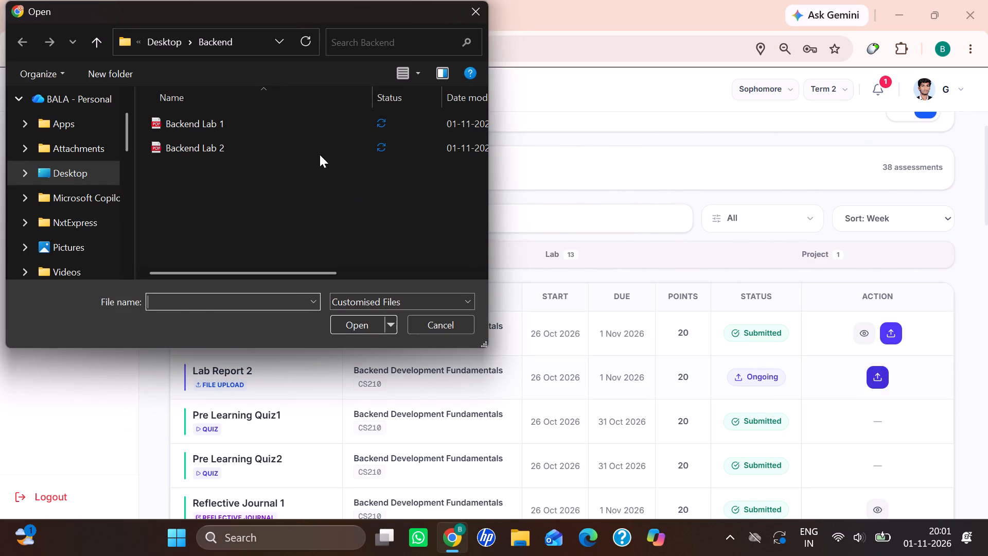
pyautogui.click(313, 148)
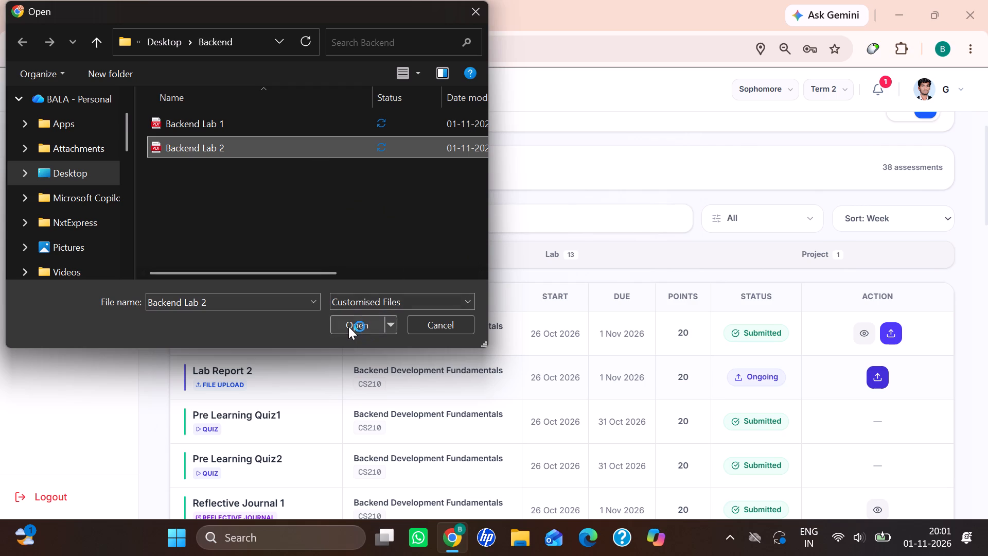
pyautogui.click(348, 325)
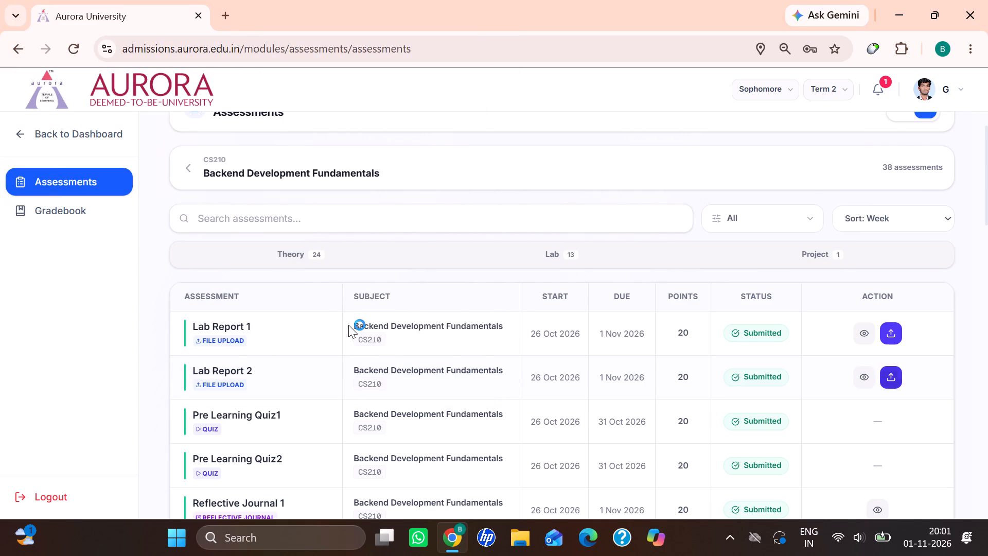
# View the submitted Lab Report 2 file, check its submission date and all pages, and close it.
pyautogui.click(864, 379)
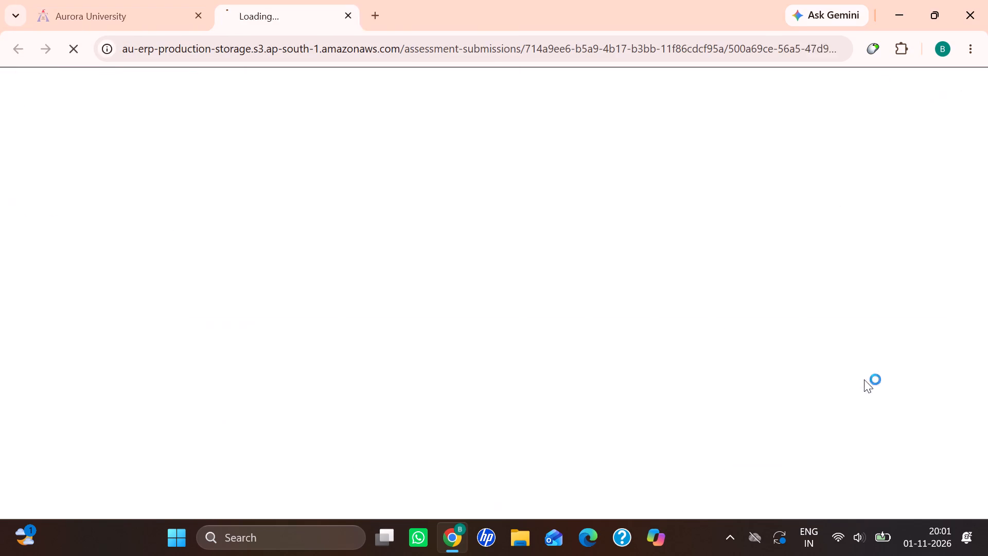
pyautogui.scroll(-4, 640, 271)
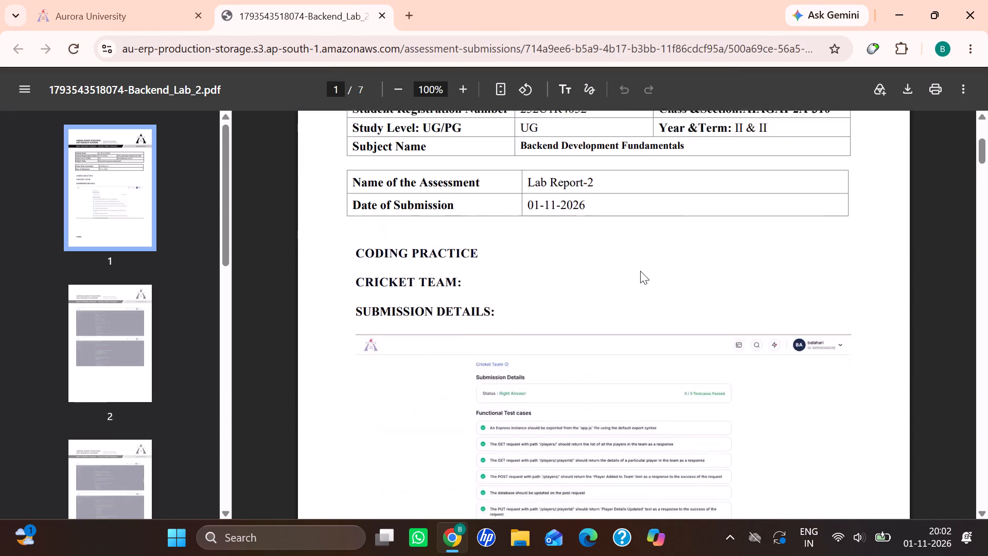
pyautogui.scroll(-8, 640, 271)
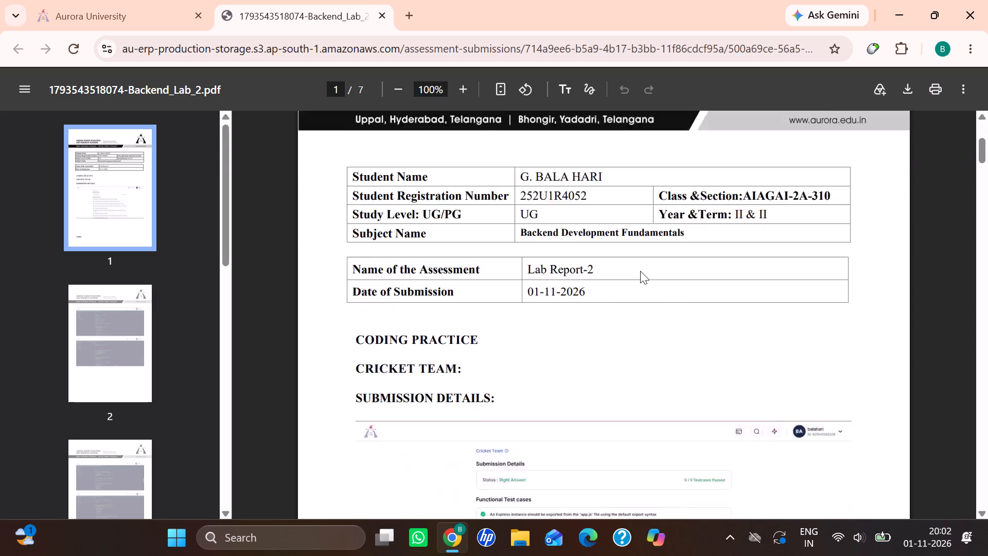
pyautogui.scroll(-8, 640, 271)
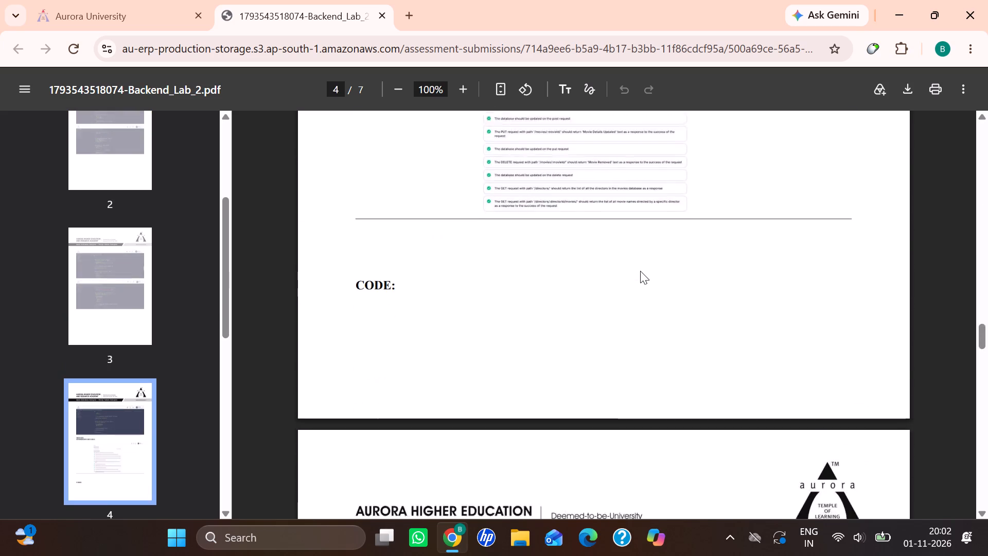
pyautogui.scroll(-7, 640, 271)
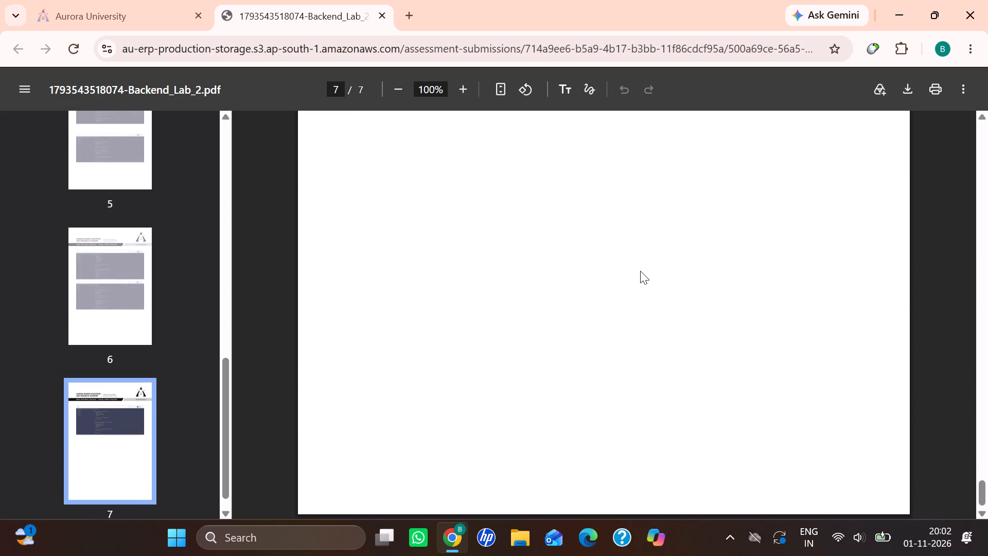
pyautogui.scroll(18, 640, 271)
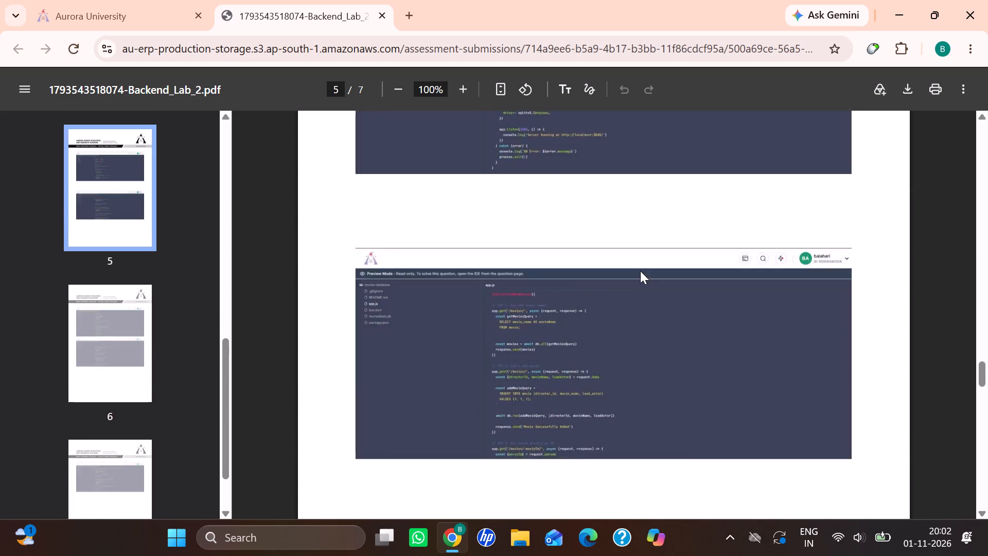
pyautogui.scroll(8, 640, 271)
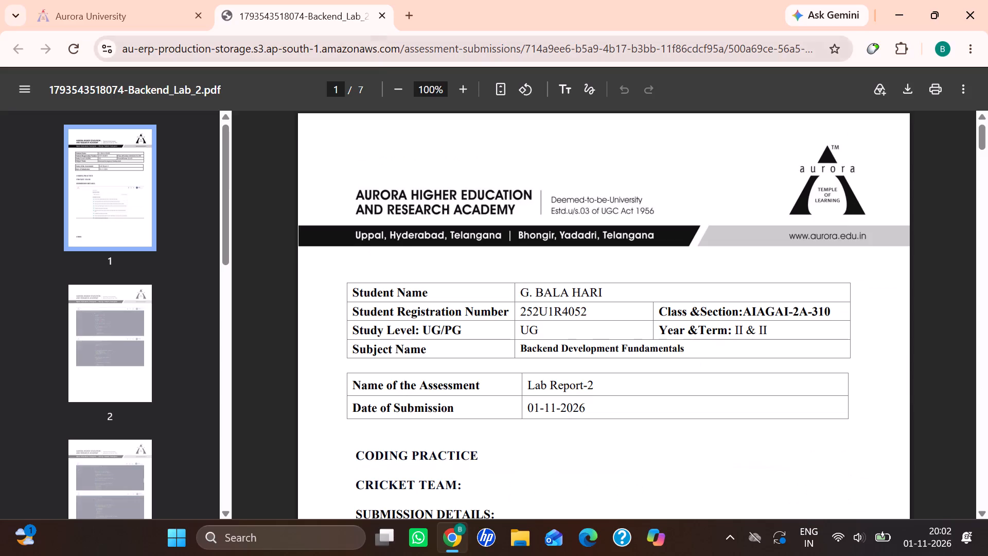
pyautogui.click(384, 17)
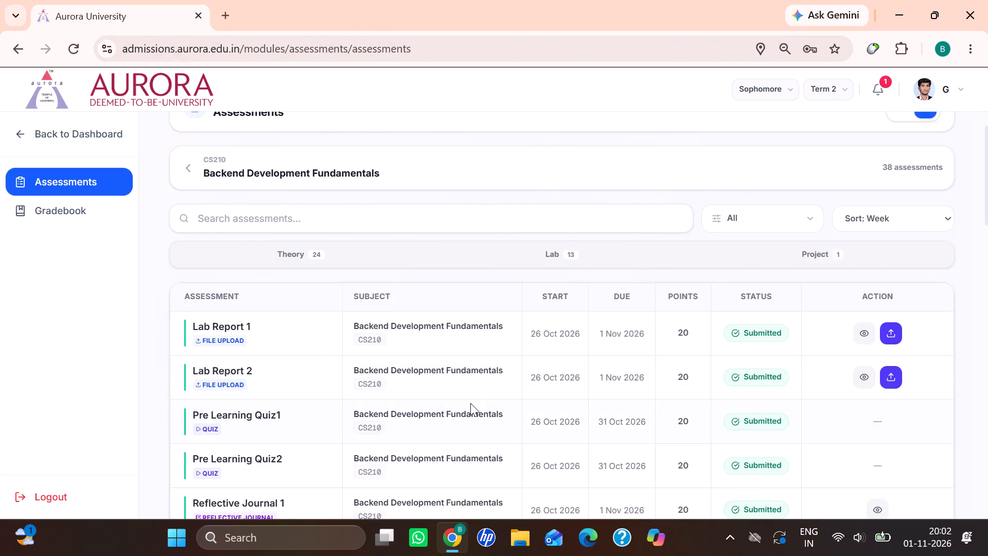
# Reload the Backend Development Fundamentals assessments, return to the subject list and open the Advanced Data Structures assessments.
pyautogui.hotkey('ctrl', 'r')
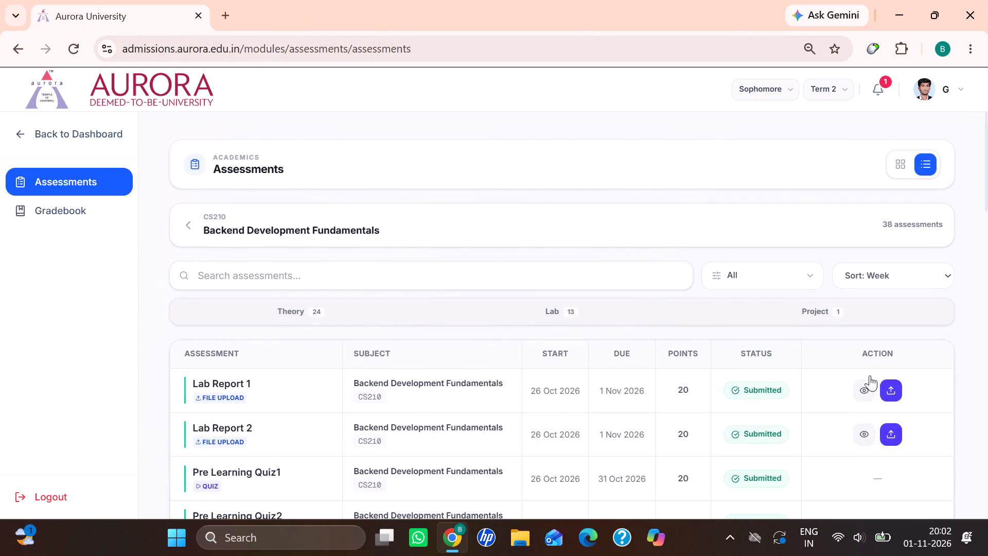
pyautogui.click(186, 230)
pyautogui.scroll(-1, 487, 346)
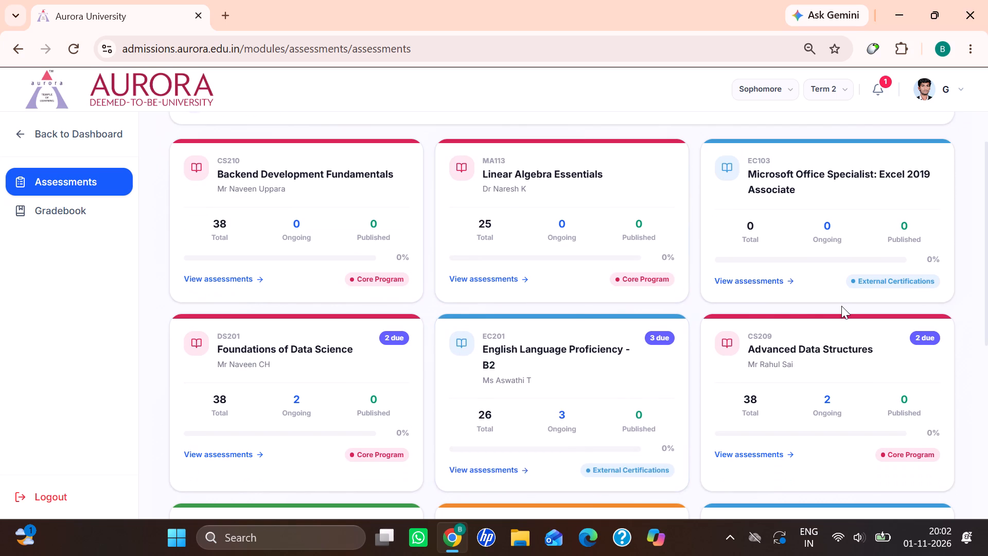
pyautogui.scroll(-1, 841, 306)
pyautogui.click(813, 351)
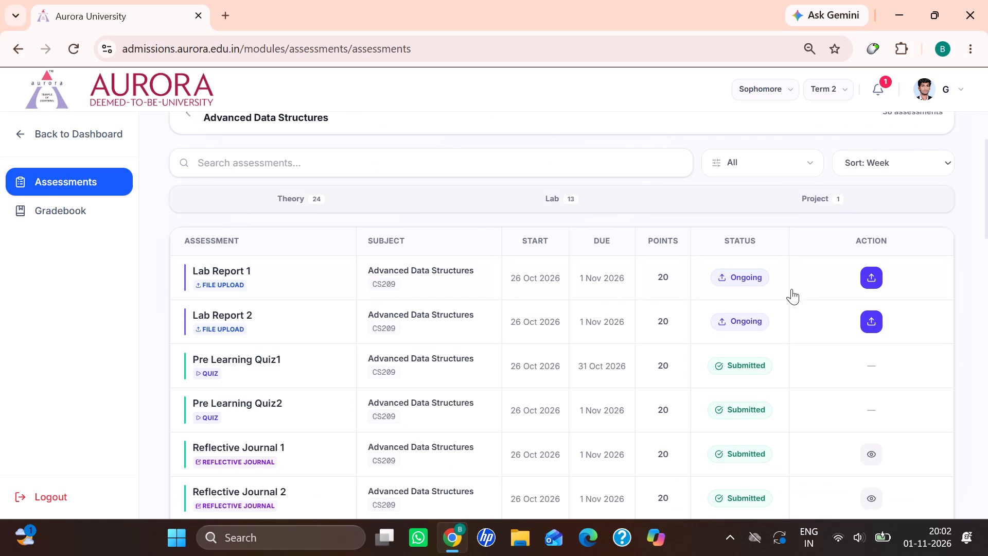
# Upload LAB REPORT 1 ADS from the desktop DSA folder as the Advanced Data Structures Lab Report 1 submission.
pyautogui.click(868, 281)
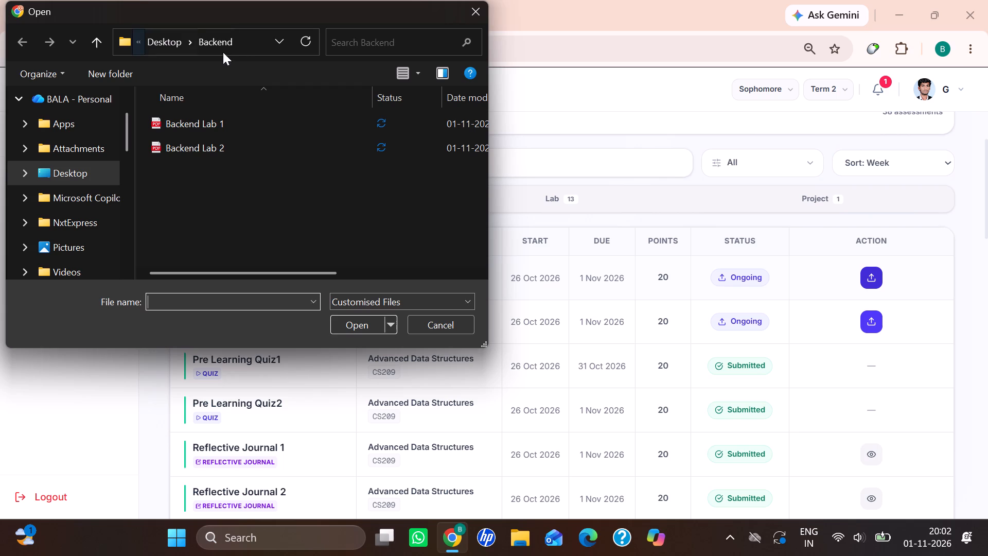
pyautogui.click(279, 43)
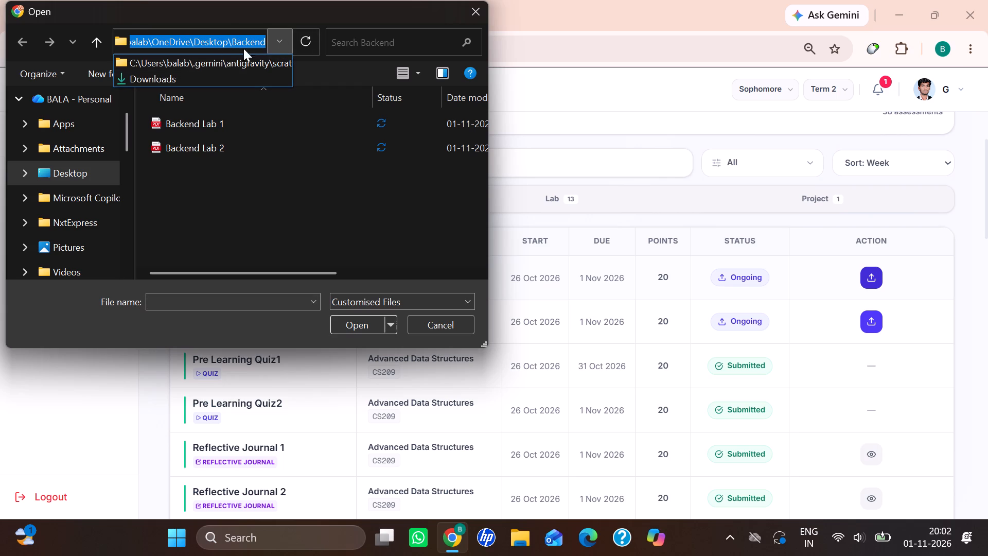
pyautogui.click(278, 49)
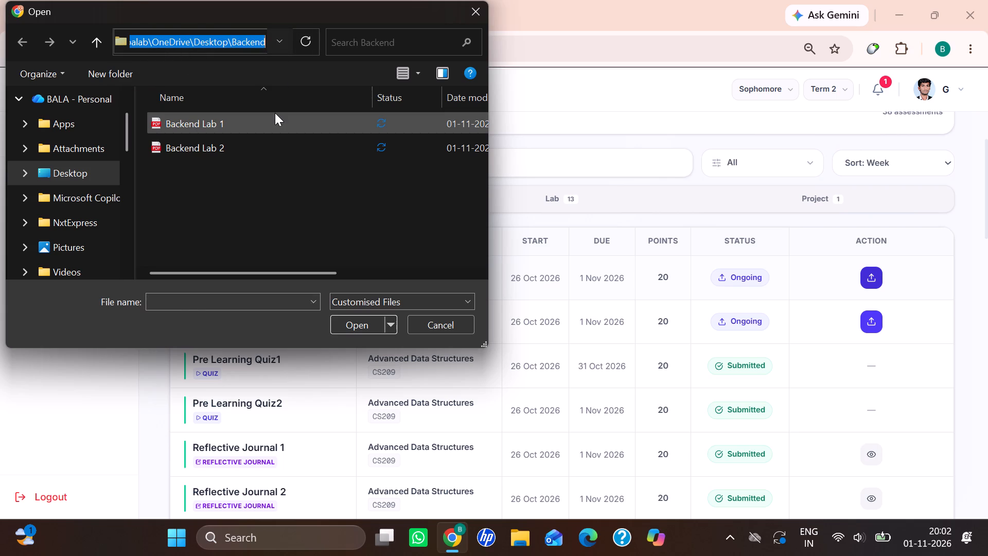
pyautogui.click(275, 113)
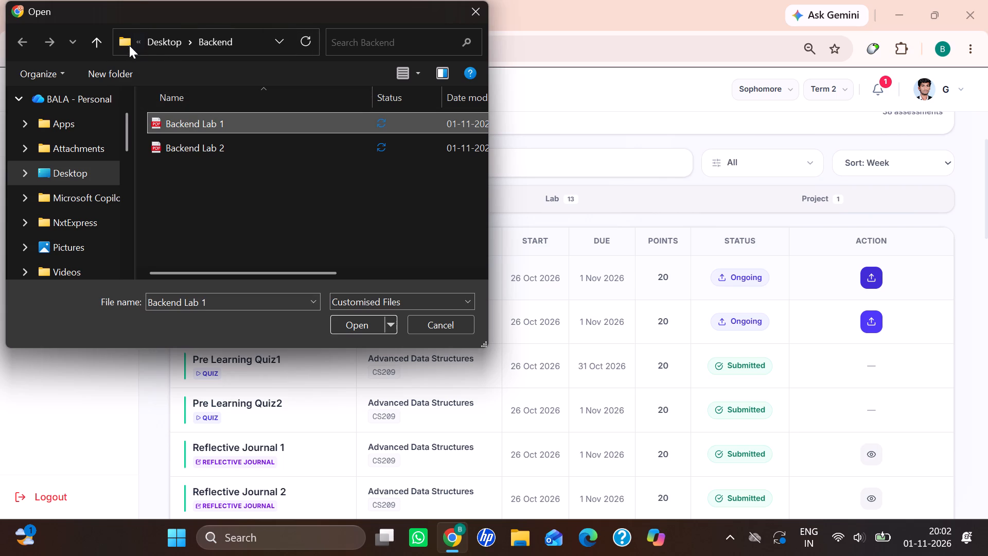
pyautogui.click(126, 39)
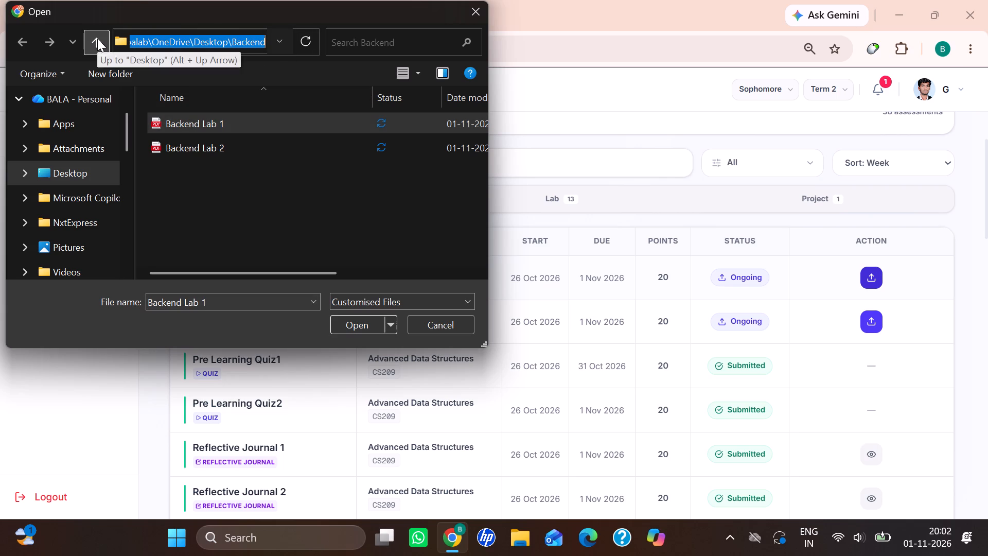
pyautogui.scroll(-2, 102, 199)
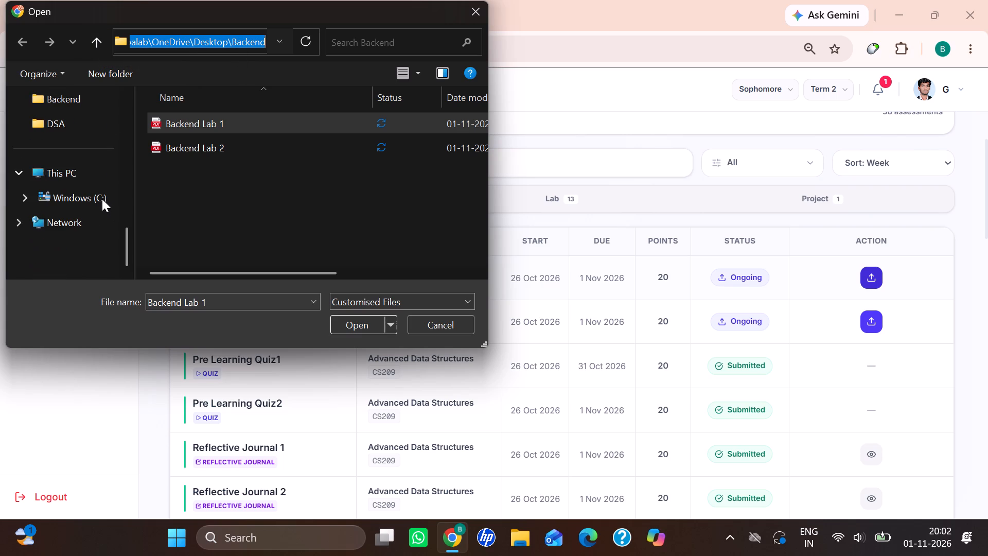
pyautogui.click(66, 129)
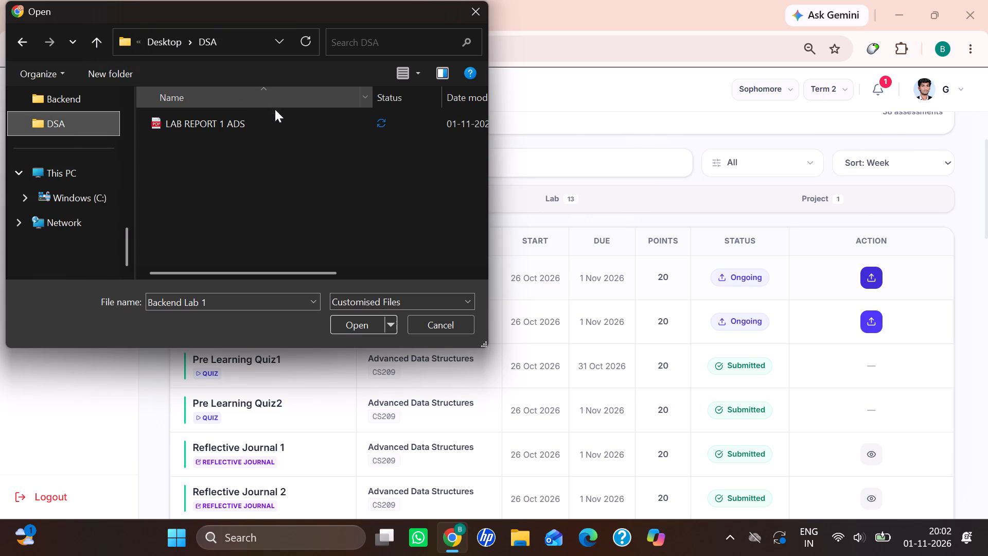
pyautogui.click(277, 113)
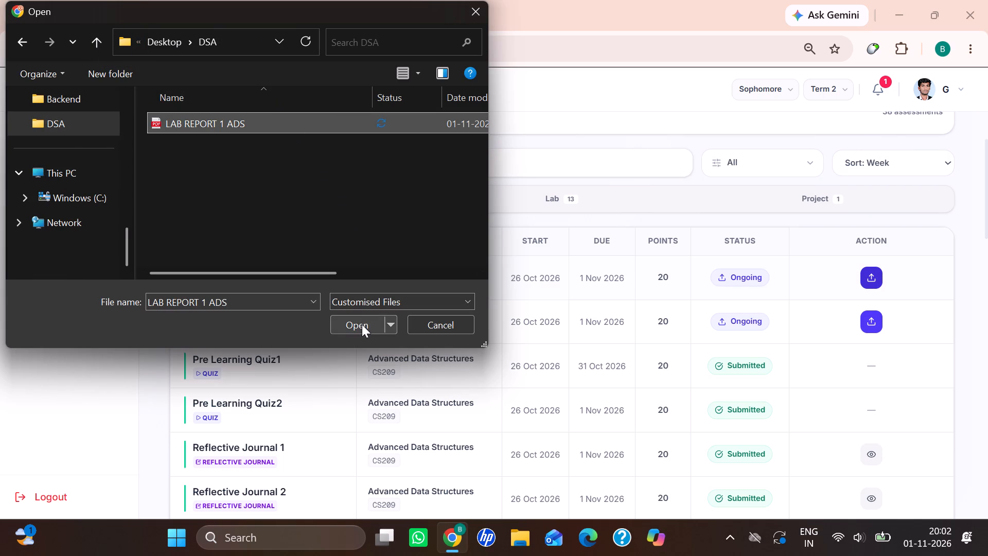
pyautogui.click(362, 324)
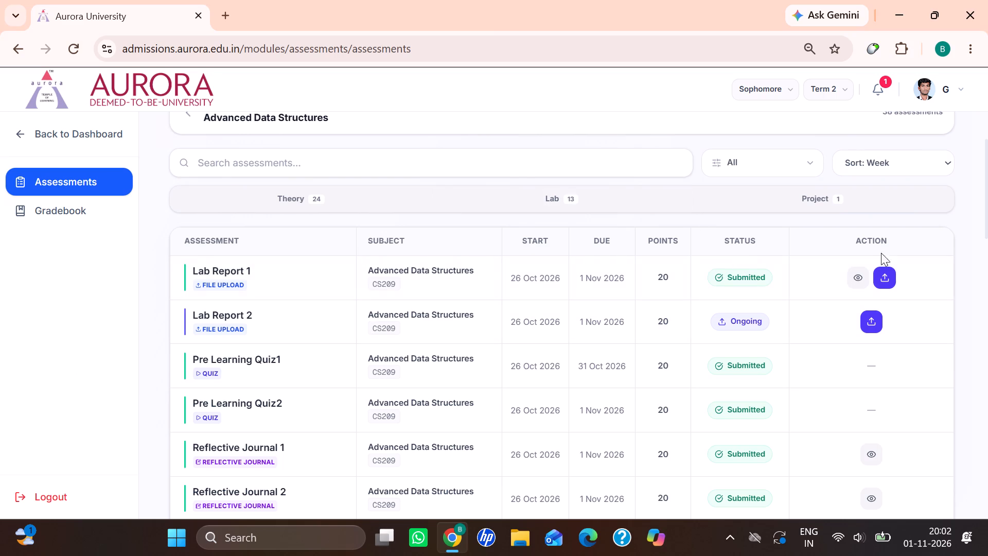
# View the submitted Advanced Data Structures Lab Report 1 file, check its certificate date and all pages, and close it.
pyautogui.click(862, 280)
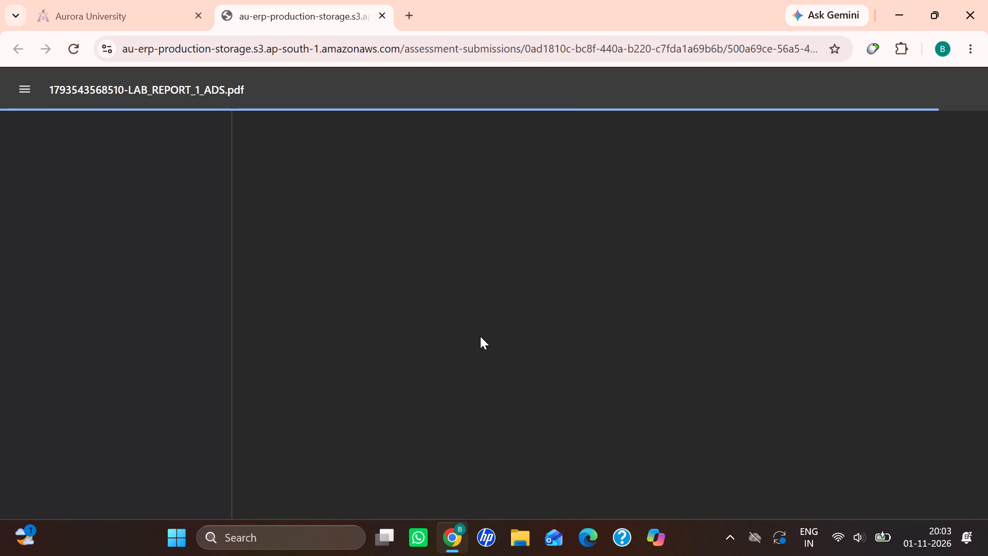
pyautogui.scroll(-5, 480, 336)
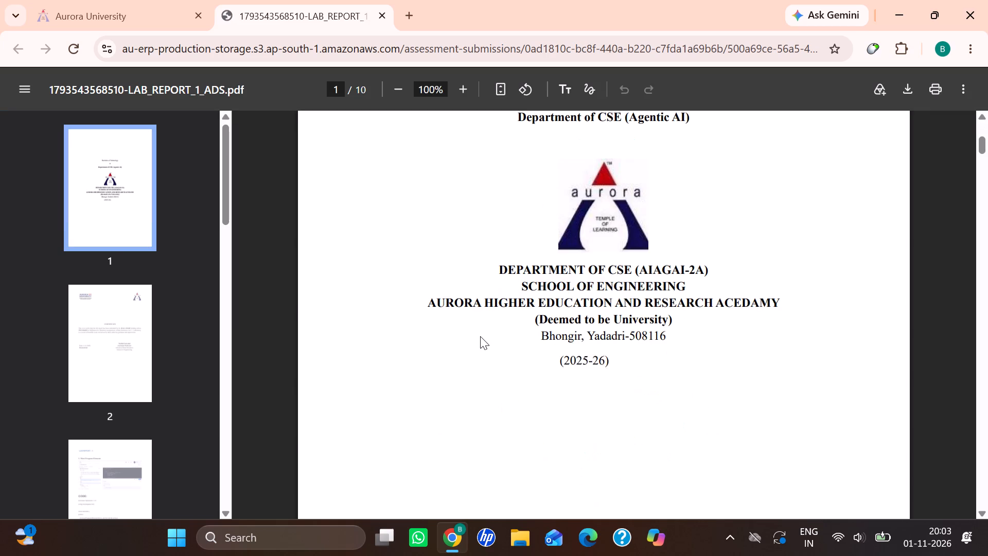
pyautogui.scroll(-20, 480, 336)
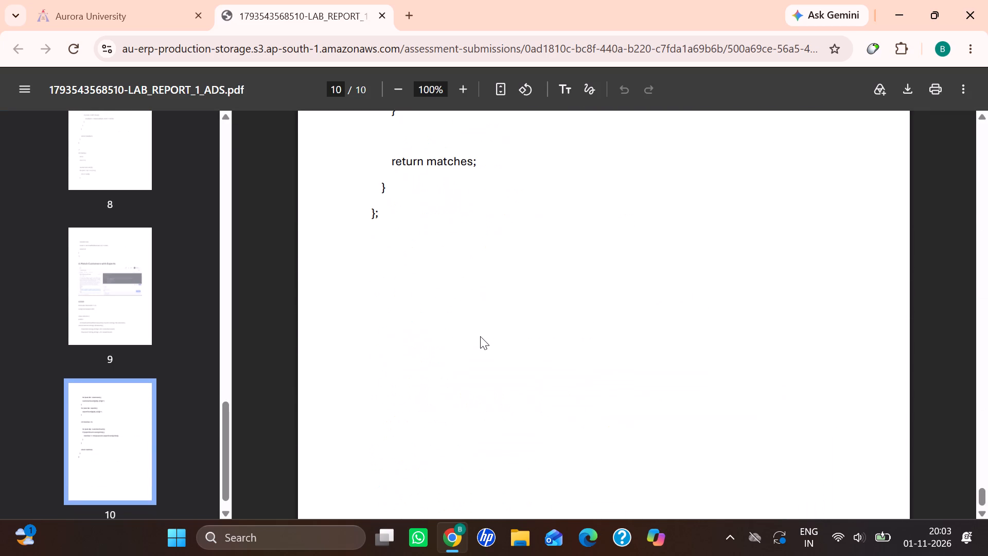
pyautogui.scroll(-3, 480, 336)
pyautogui.scroll(20, 480, 336)
pyautogui.scroll(1, 480, 336)
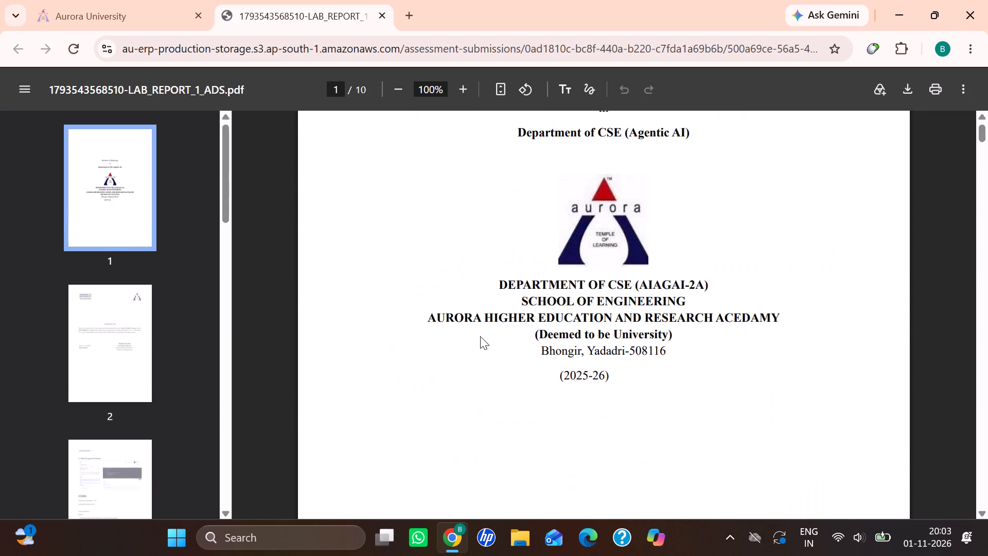
pyautogui.scroll(6, 480, 336)
pyautogui.scroll(-9, 480, 336)
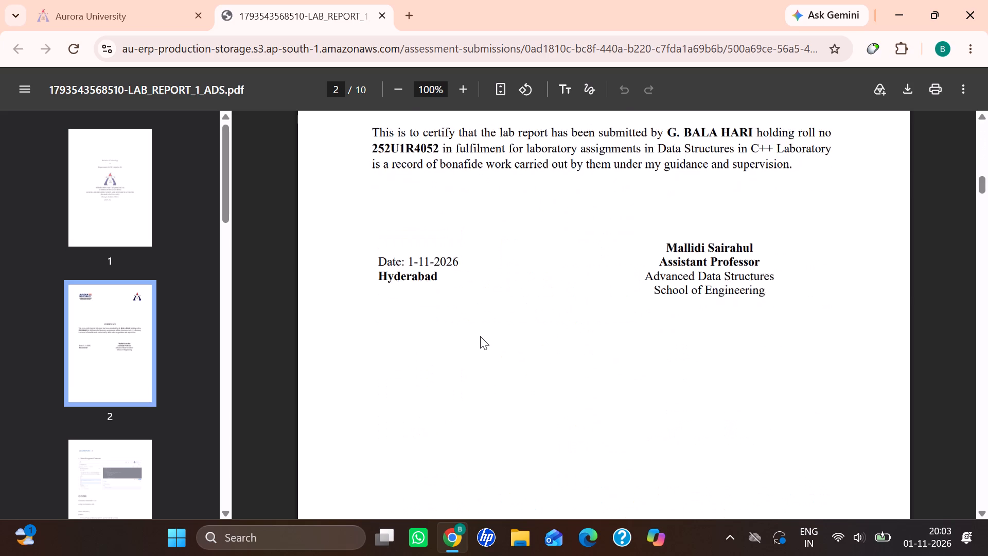
pyautogui.scroll(-9, 480, 336)
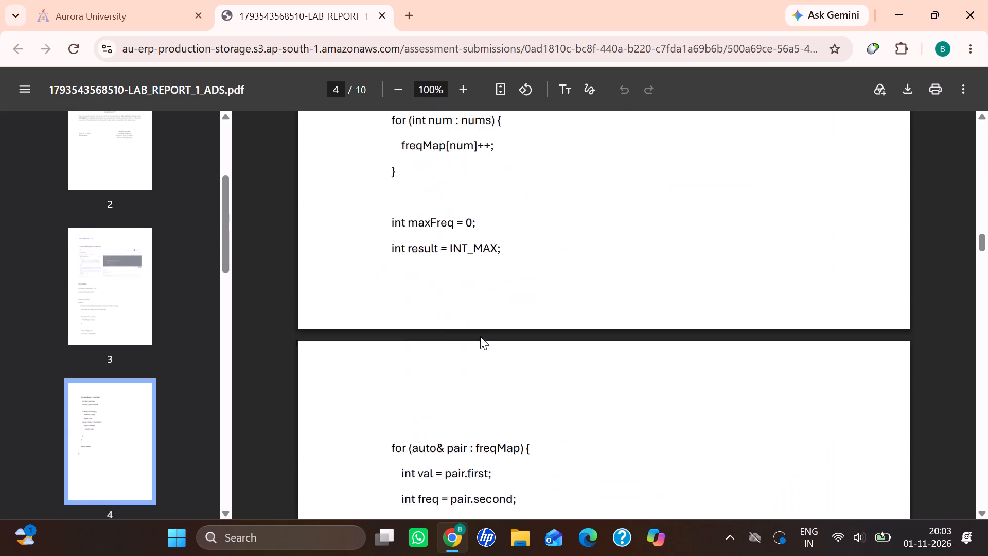
pyautogui.scroll(-8, 480, 336)
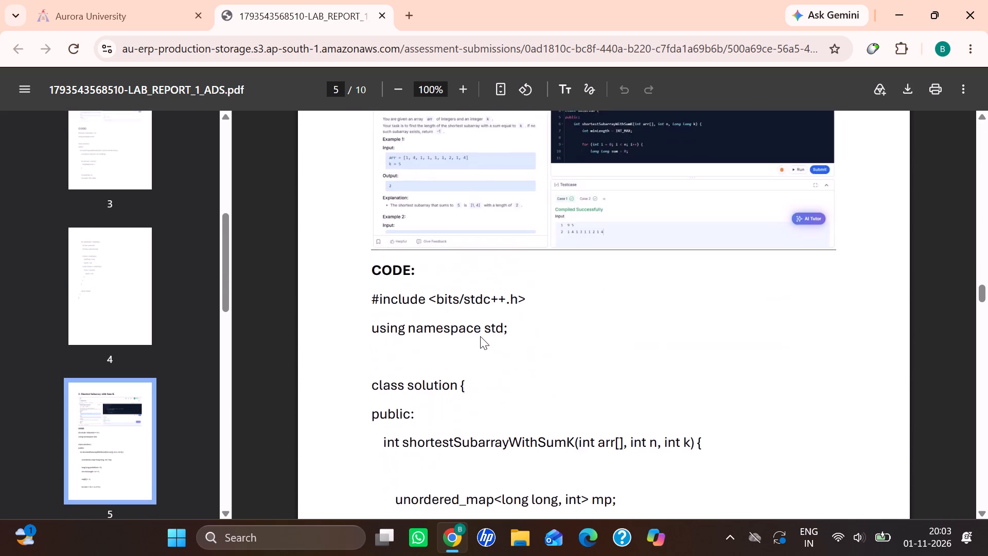
pyautogui.scroll(-8, 480, 336)
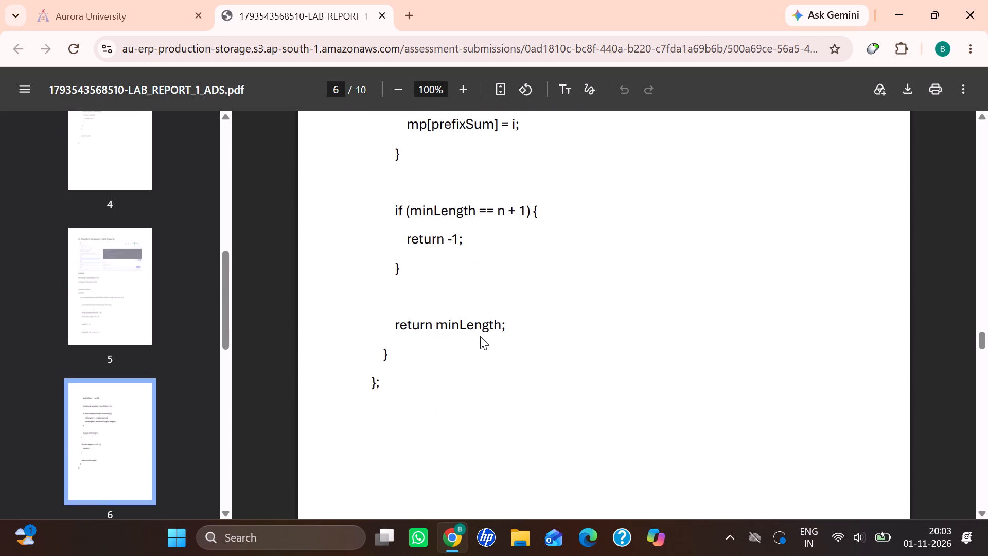
pyautogui.scroll(-6, 480, 336)
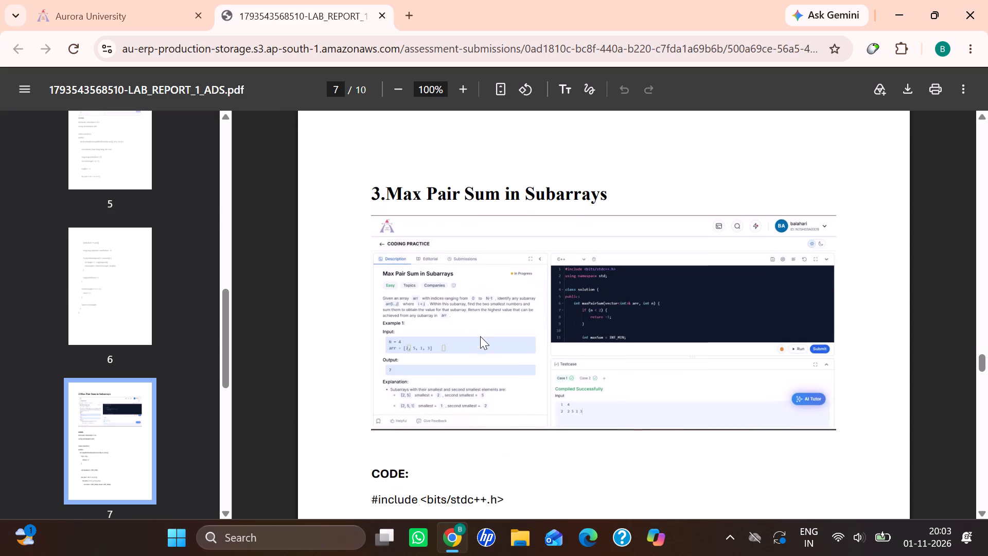
pyautogui.scroll(-7, 480, 336)
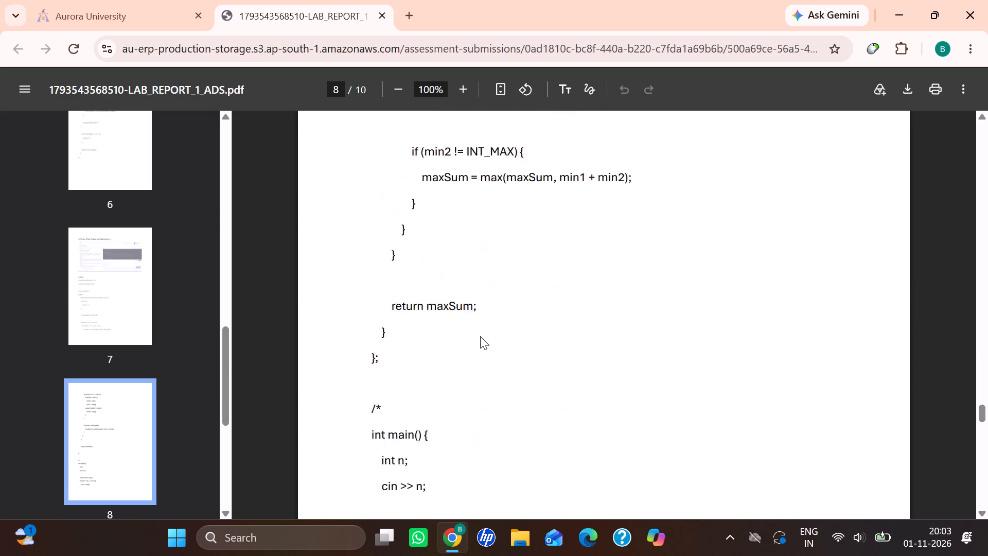
pyautogui.scroll(-7, 480, 336)
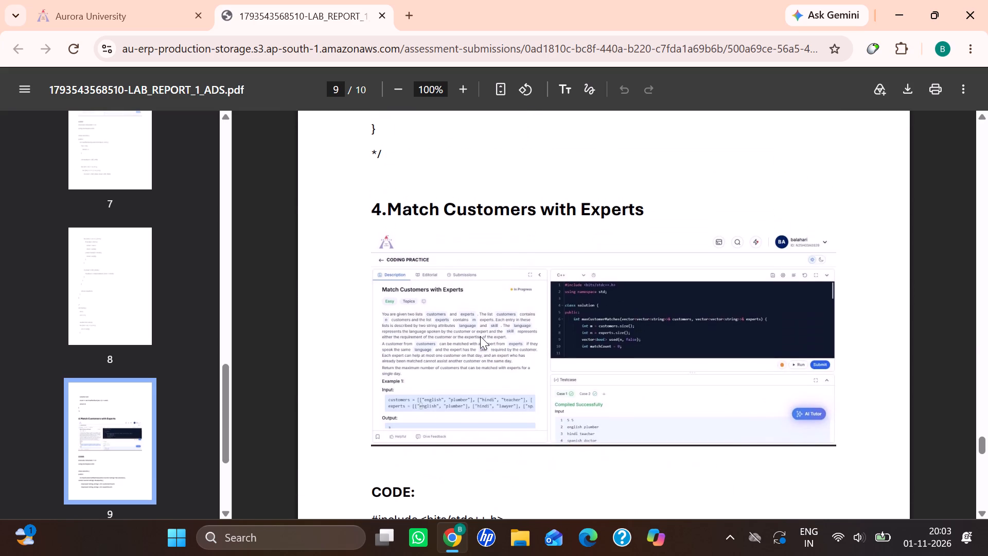
pyautogui.scroll(-7, 480, 336)
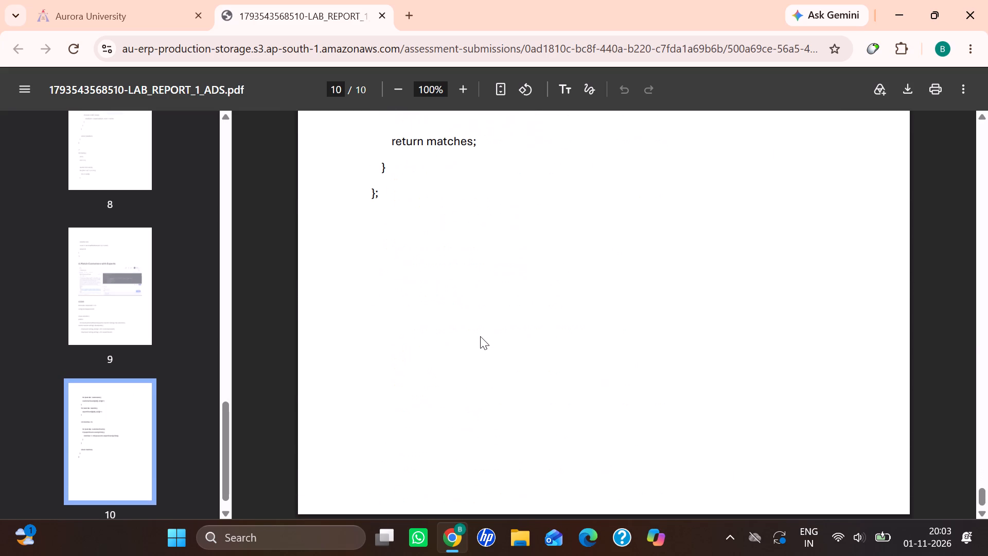
pyautogui.scroll(-1, 480, 336)
pyautogui.click(385, 13)
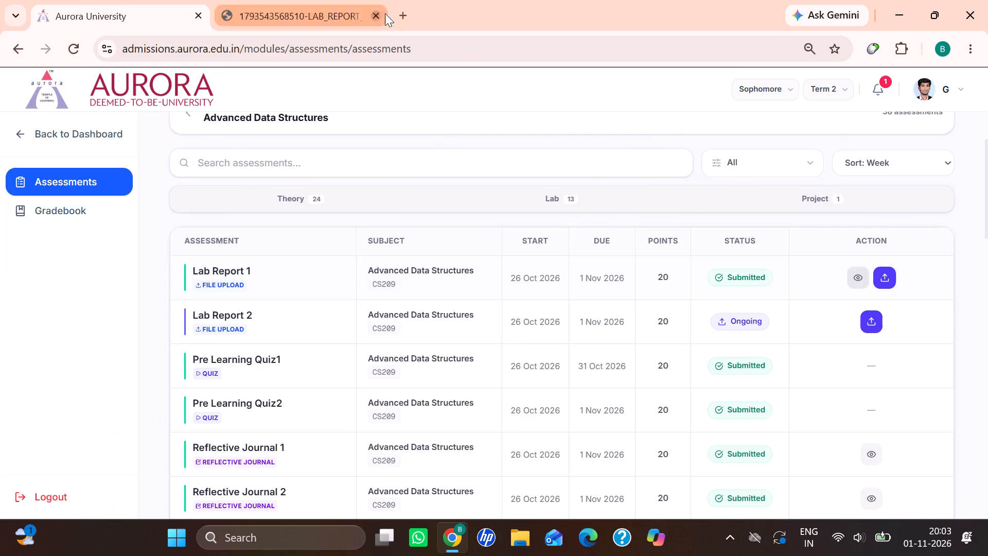
# Reload the Advanced Data Structures assessments and close the browser window.
pyautogui.scroll(-1, 563, 216)
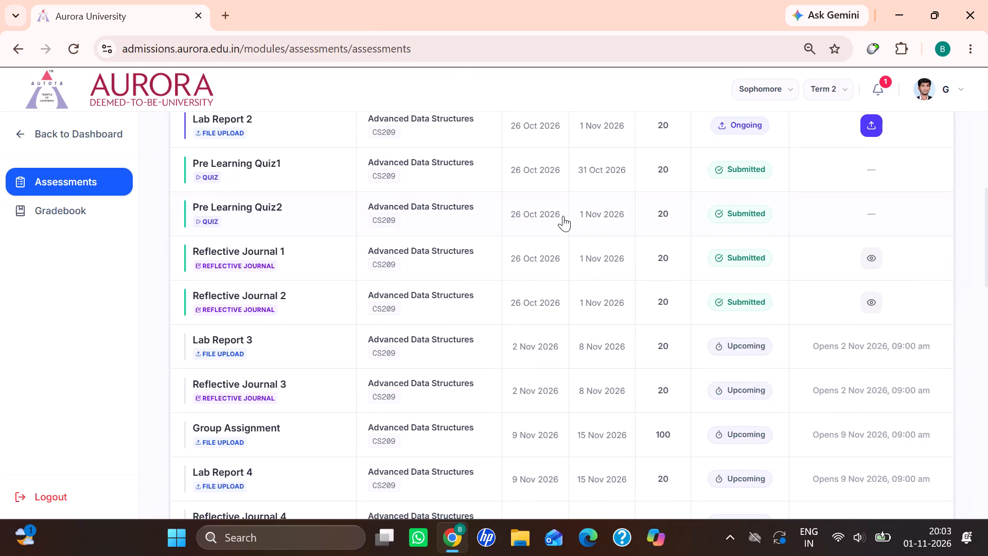
pyautogui.hotkey('ctrl', 'r')
pyautogui.click(987, 0)
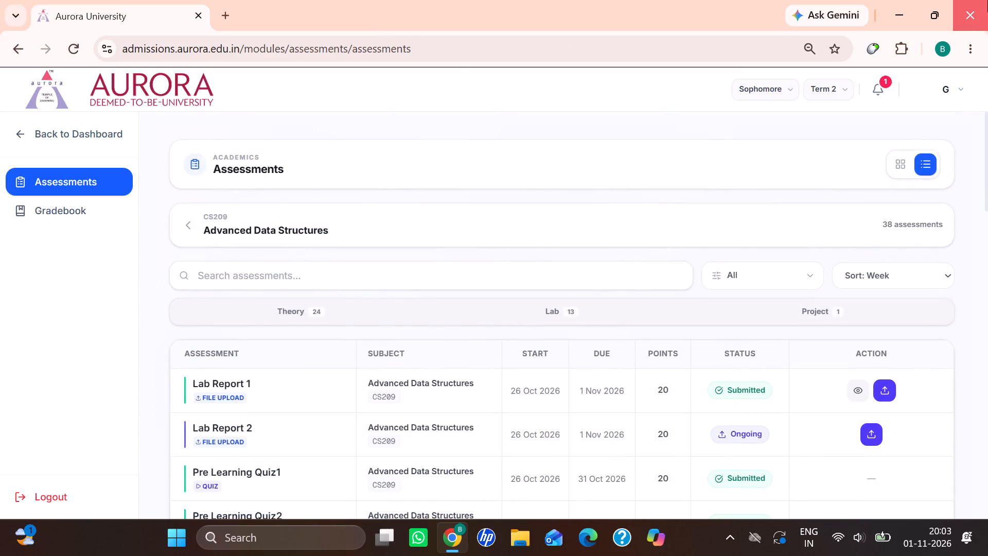